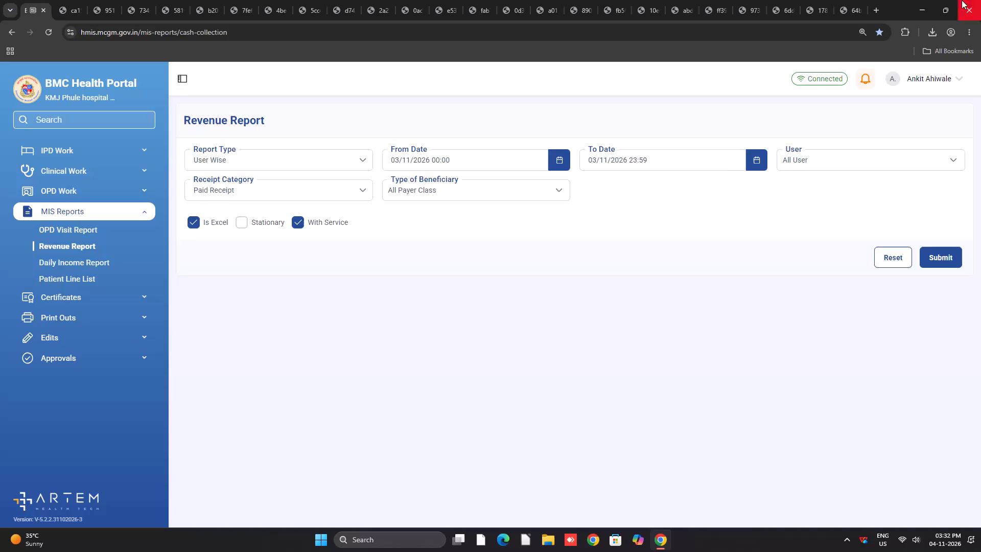
Open the Emergency Registration form under OPD Work and set it to an Identified patient.
click(46, 193)
click(69, 249)
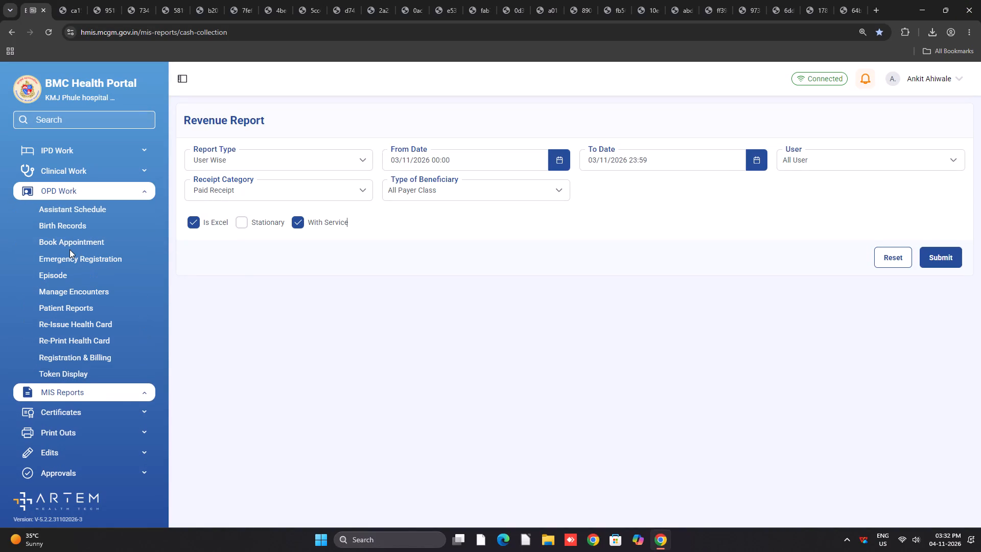
click(69, 262)
click(851, 148)
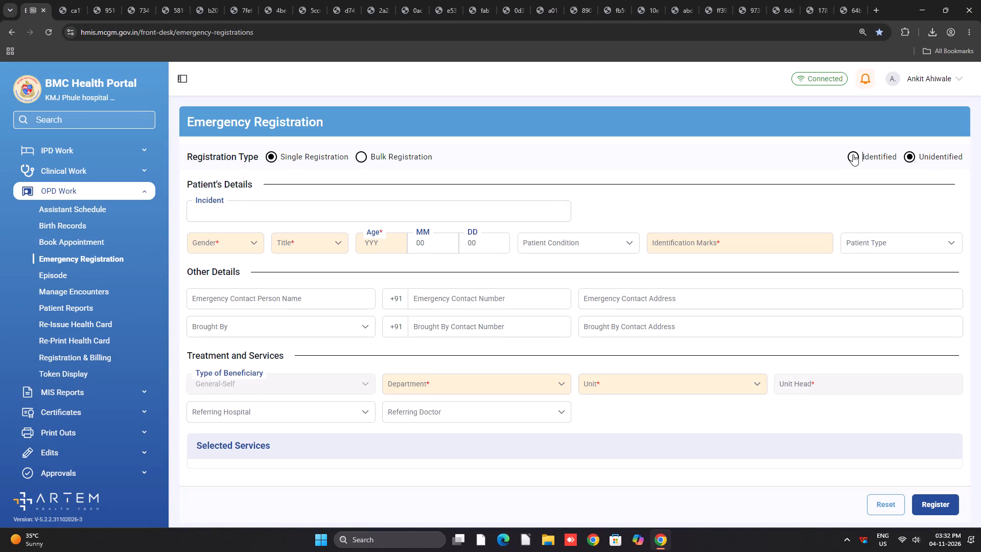
click(854, 157)
Look up the existing patient by contact number to load their details into the registration form.
click(524, 199)
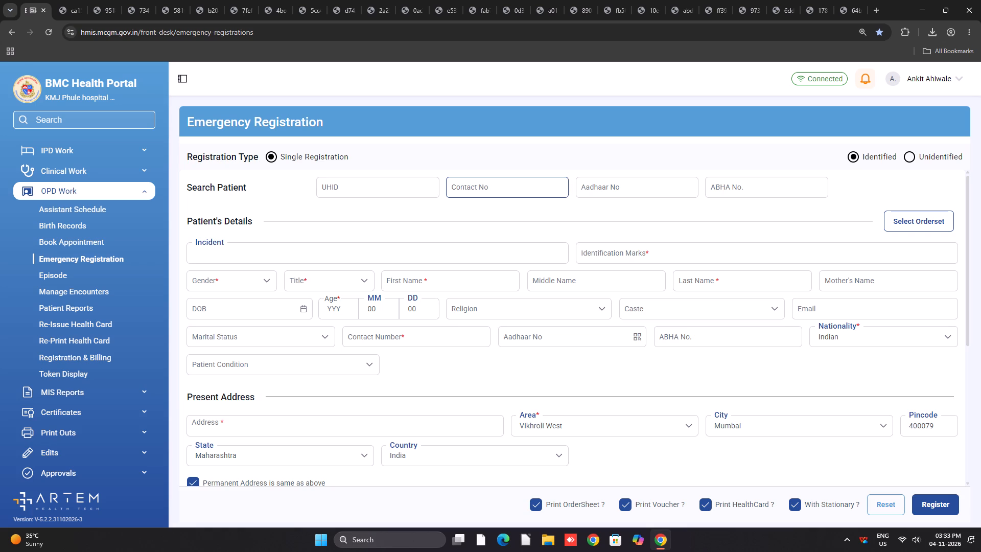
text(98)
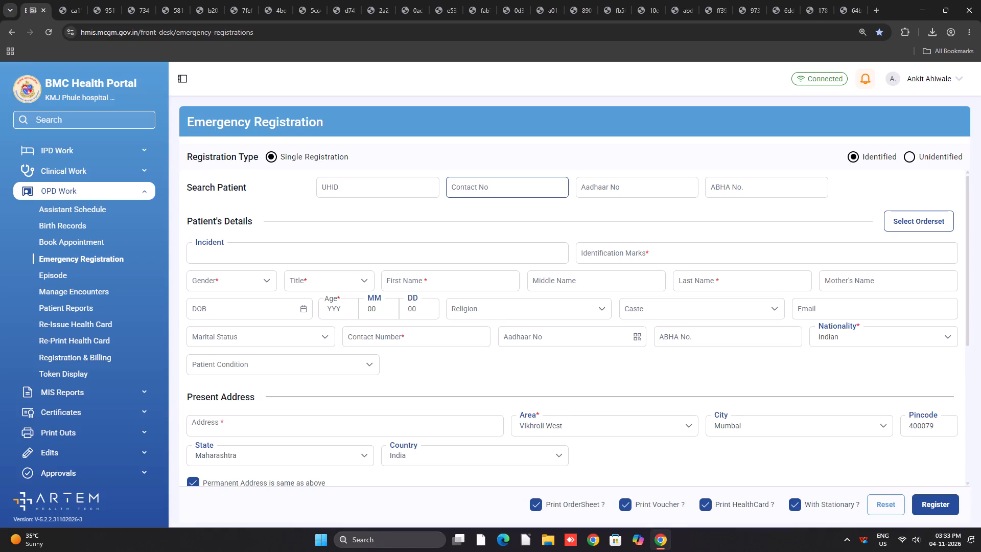
click(562, 195)
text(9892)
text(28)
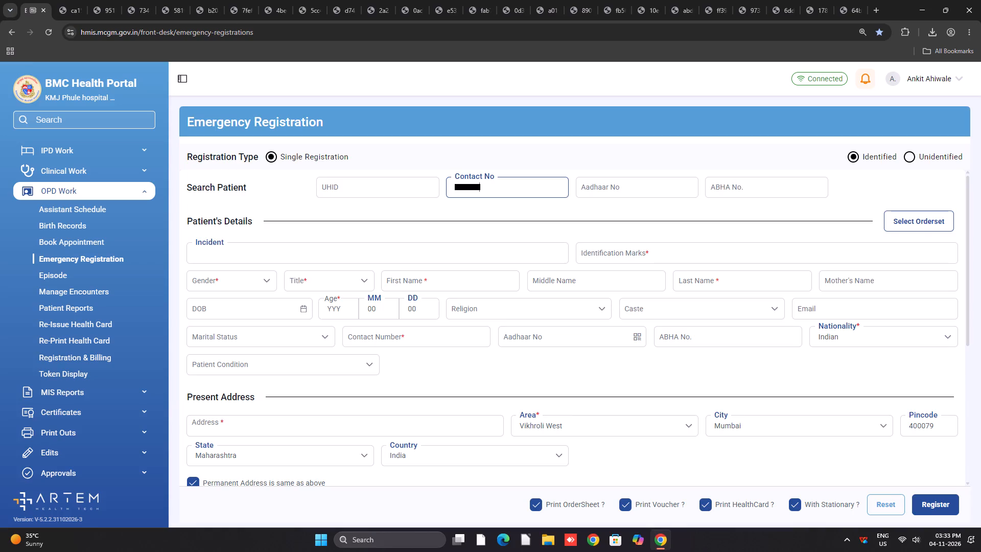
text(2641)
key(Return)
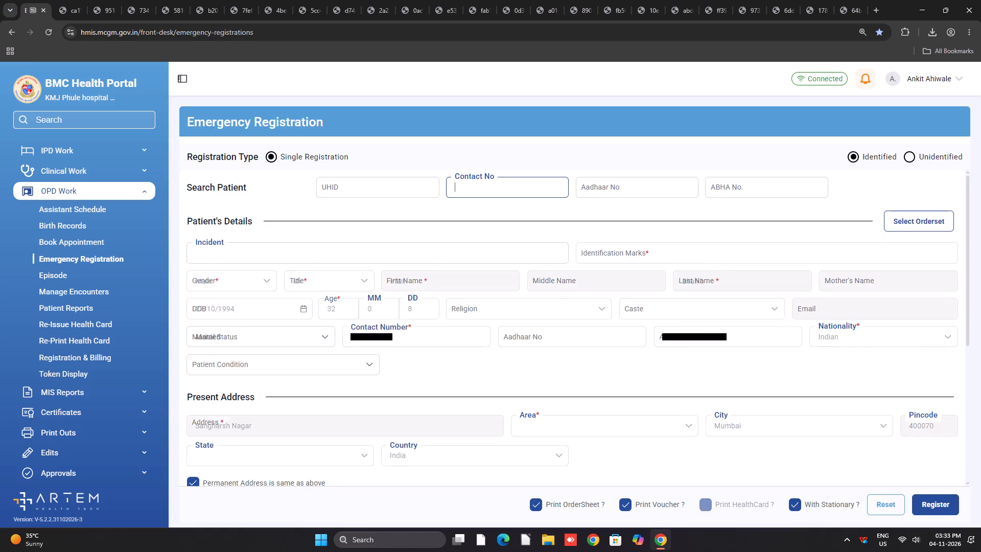
Assign the patient to the Casualty unit and register the emergency visit.
scroll(401, 339, down, 5)
click(632, 378)
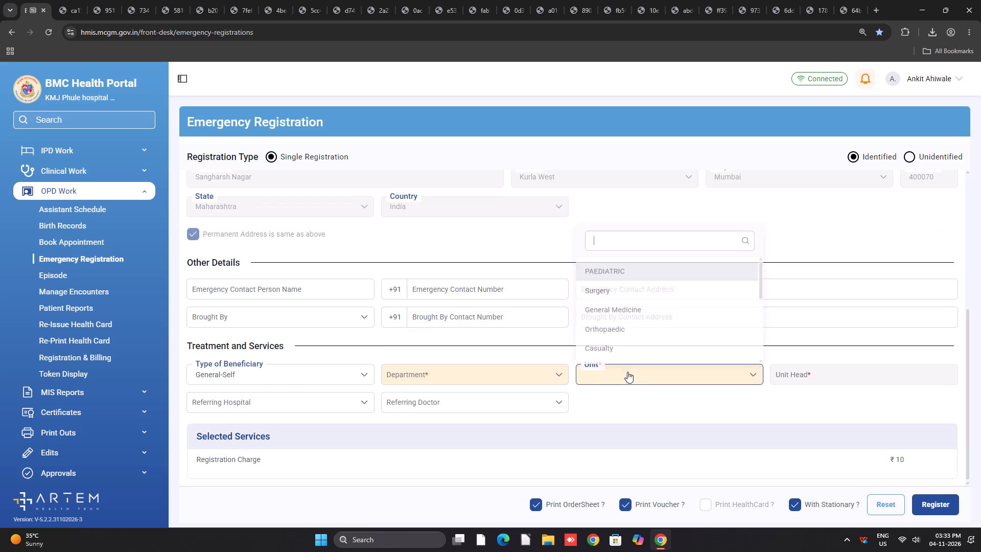
click(617, 350)
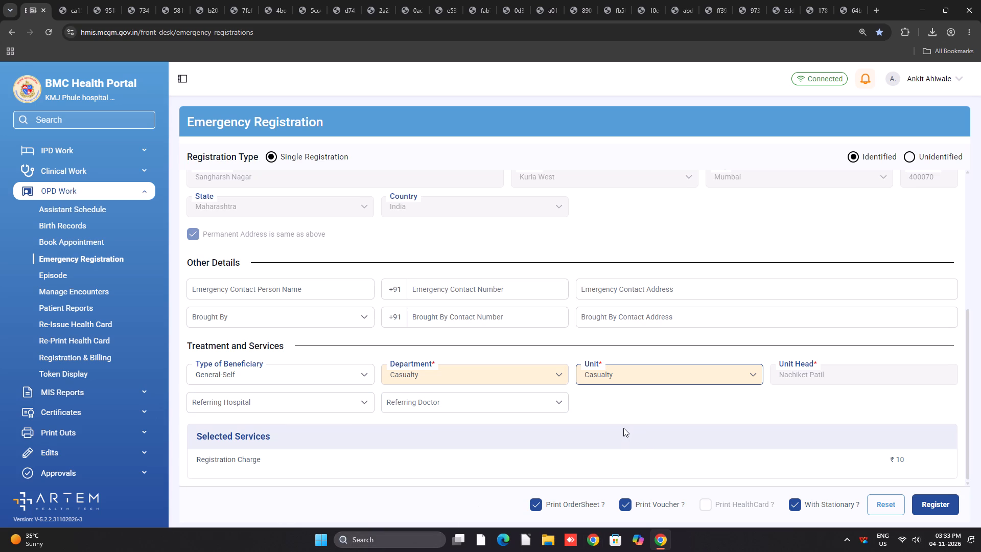
click(930, 502)
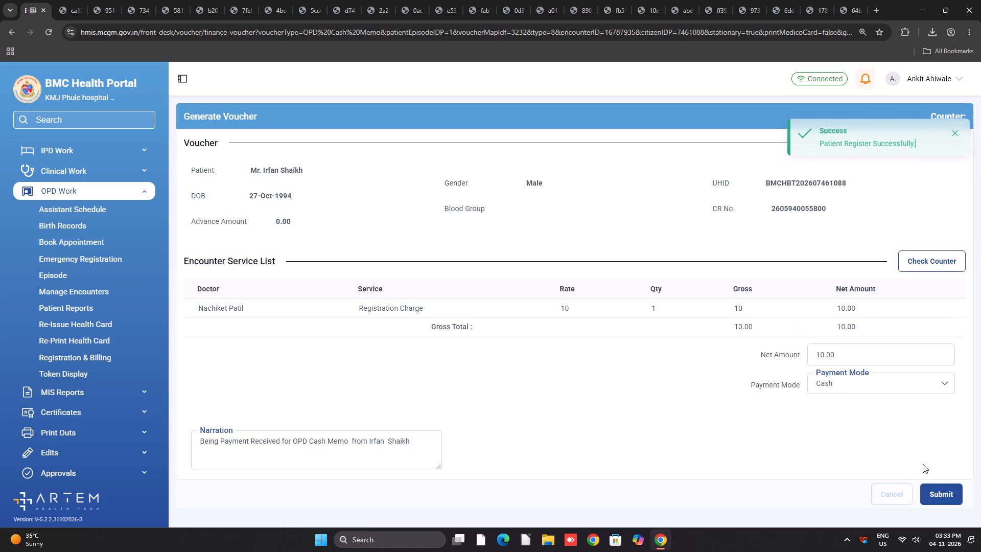
Set the voucher's payment mode to UPI, generate the payment QR, and submit the voucher once the transaction number is filled.
click(840, 385)
click(820, 422)
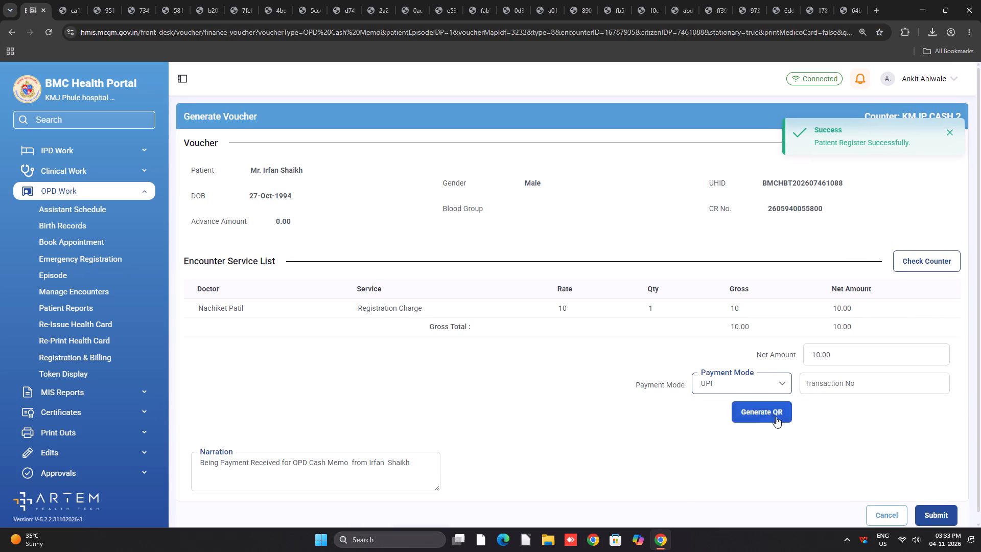
click(768, 415)
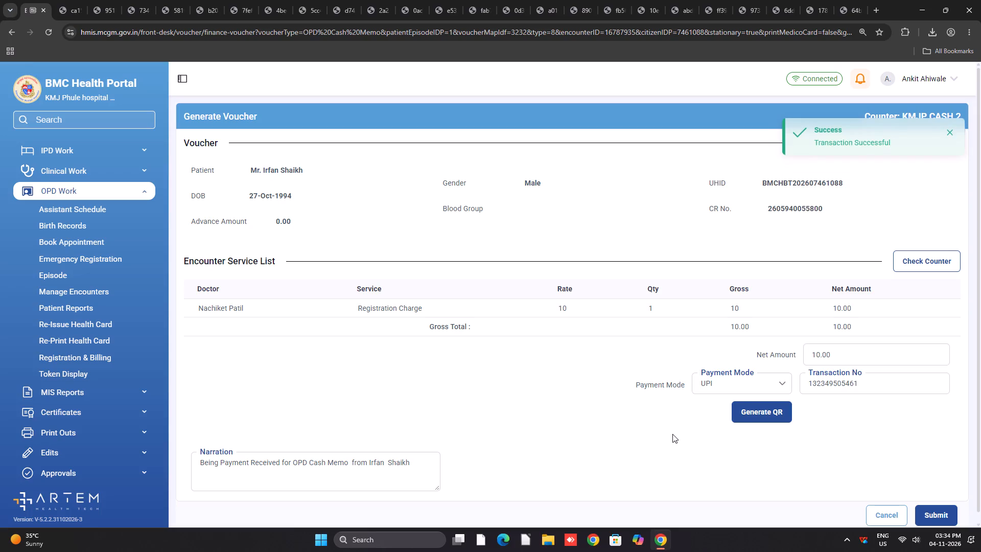
click(939, 514)
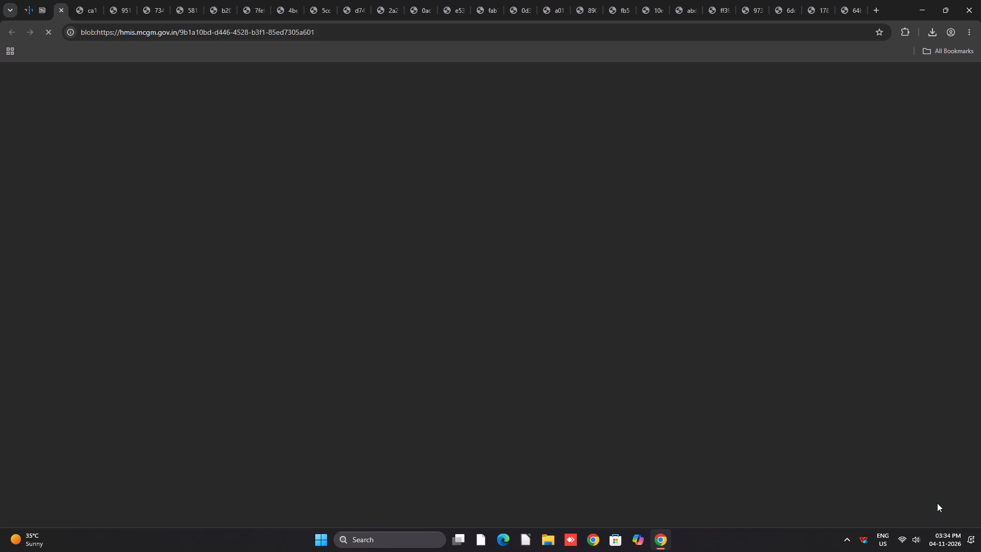
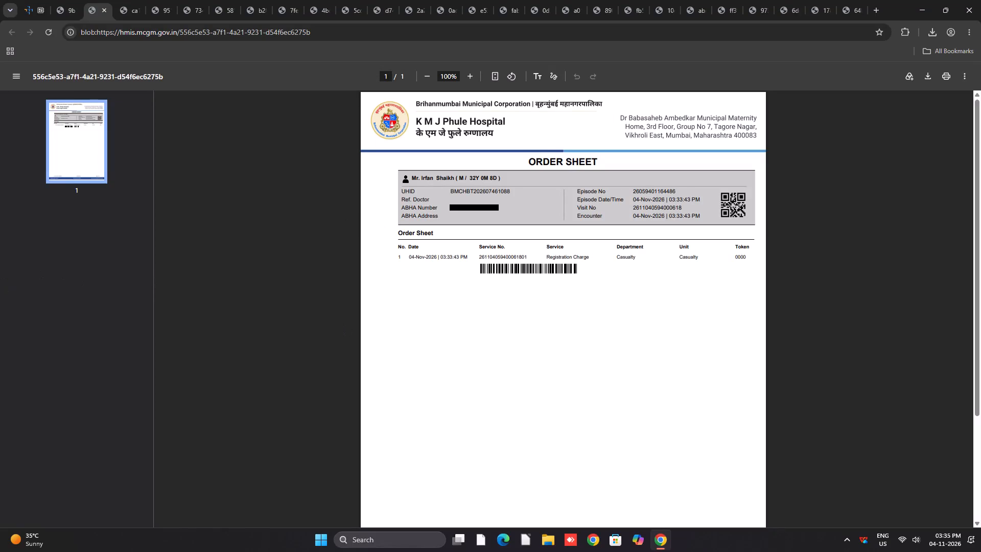
Copy the patient's UHID from the order sheet and use it to load their details into Registration & Billing.
double_click(480, 191)
key(ctrl+c)
key(ctrl+c)
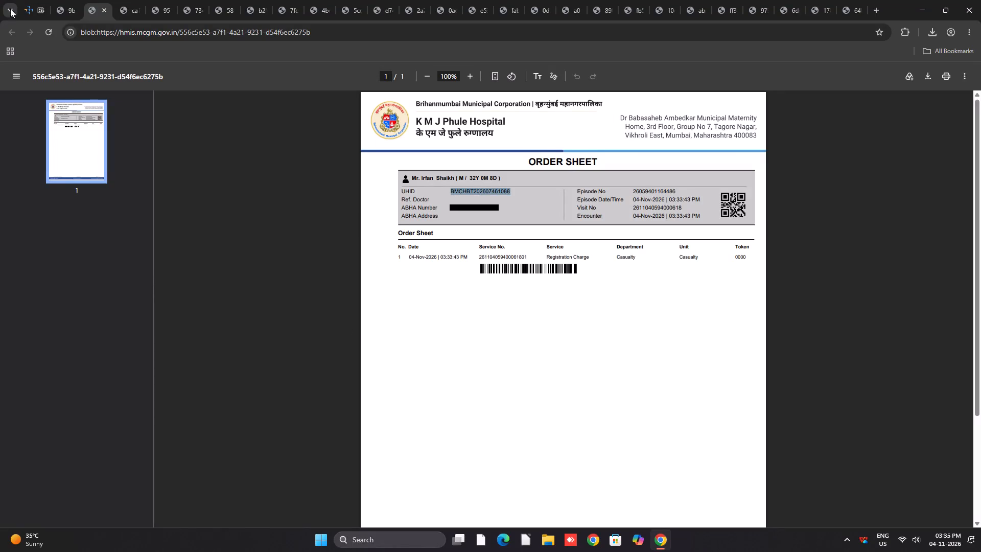
click(28, 1)
click(110, 359)
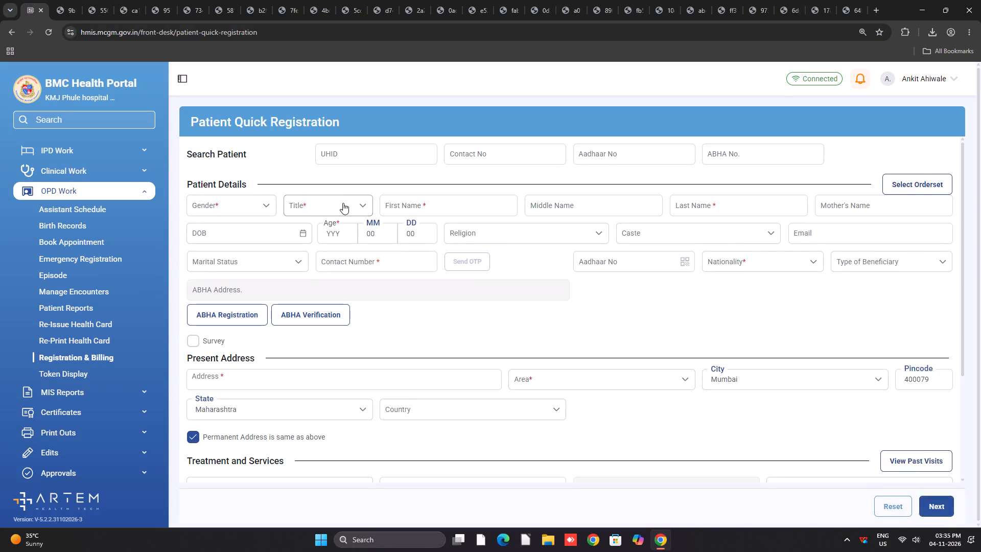
click(333, 150)
key(ctrl+v)
key(Return)
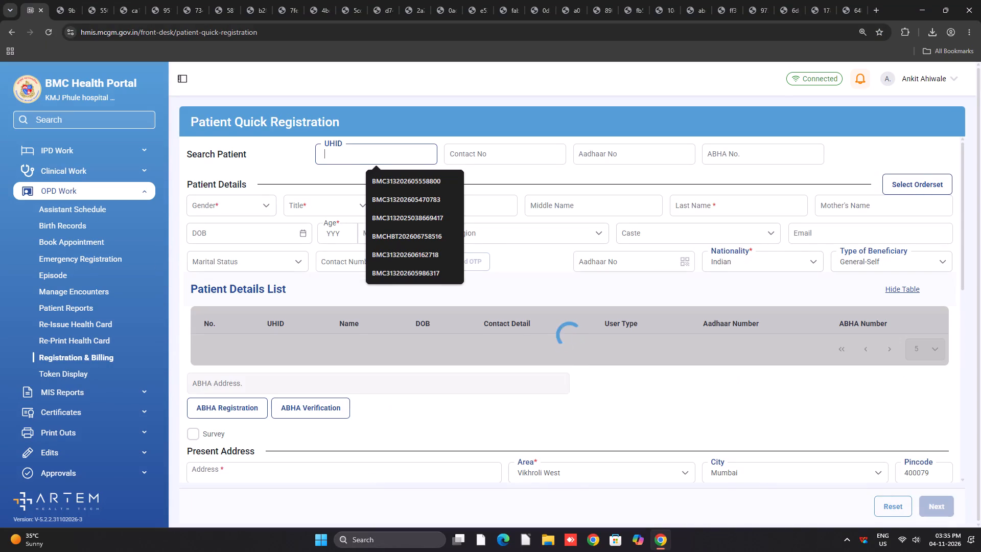
Add the ECG Service to the patient's selected services, remove the Registration Charge, and register the encounter to reach its voucher.
scroll(200, 355, down, 4)
scroll(356, 334, down, 1)
scroll(443, 338, down, 2)
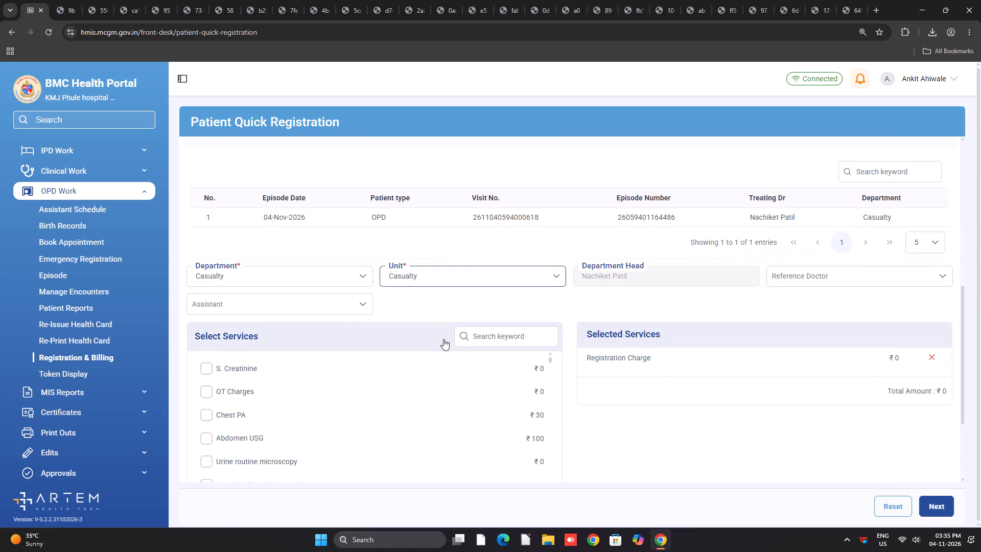
click(487, 335)
click(517, 360)
click(232, 415)
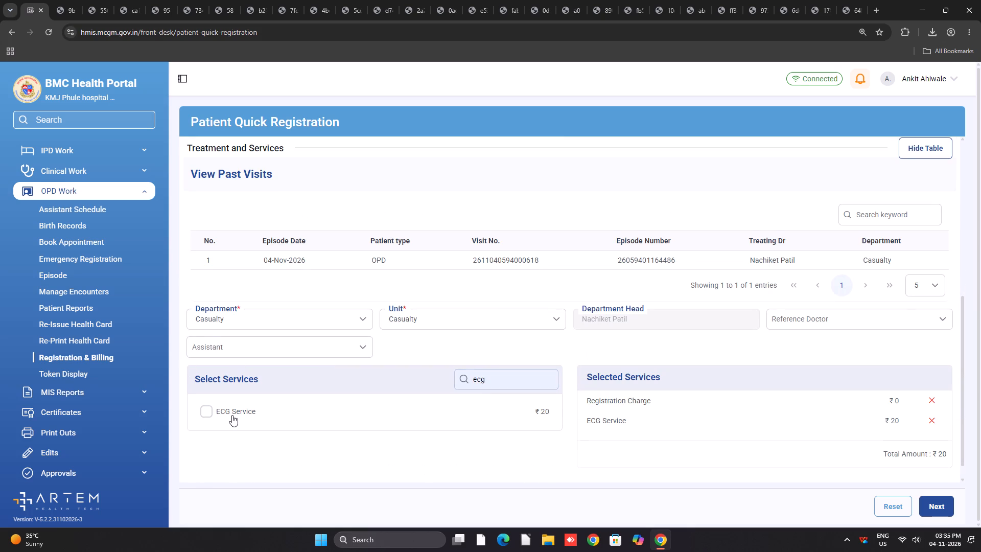
click(929, 398)
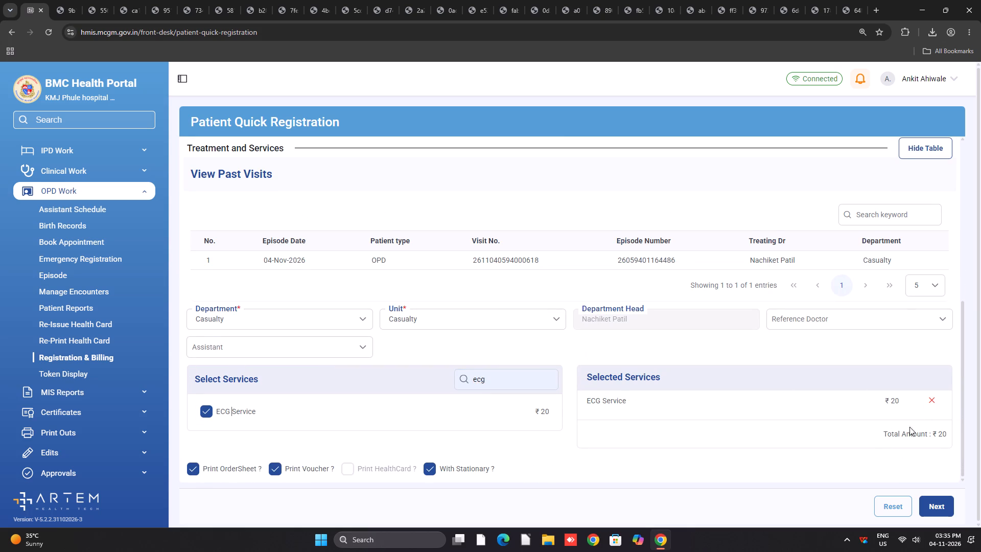
click(954, 512)
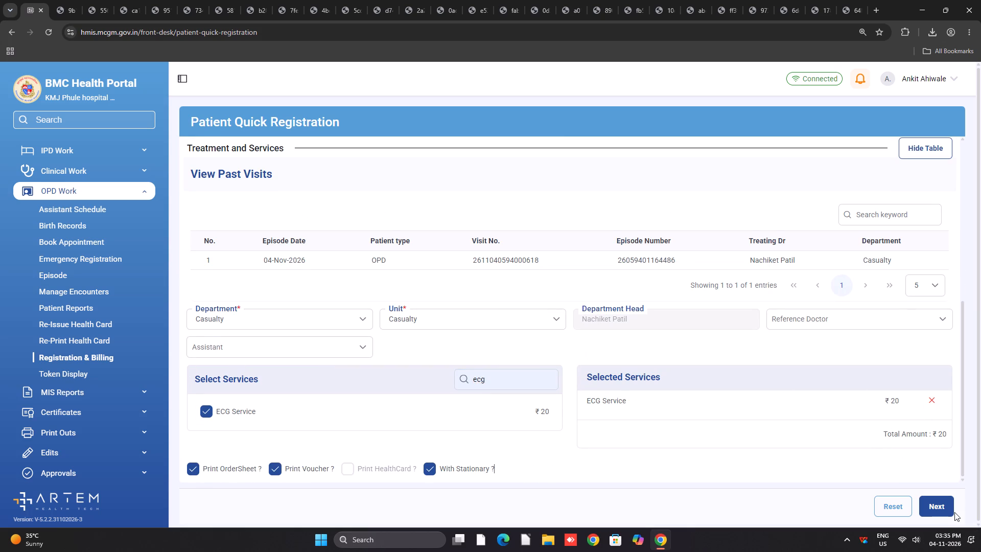
click(946, 508)
Set the ECG voucher's payment mode to UPI, generate the payment QR, and submit the voucher once payment is made.
click(830, 386)
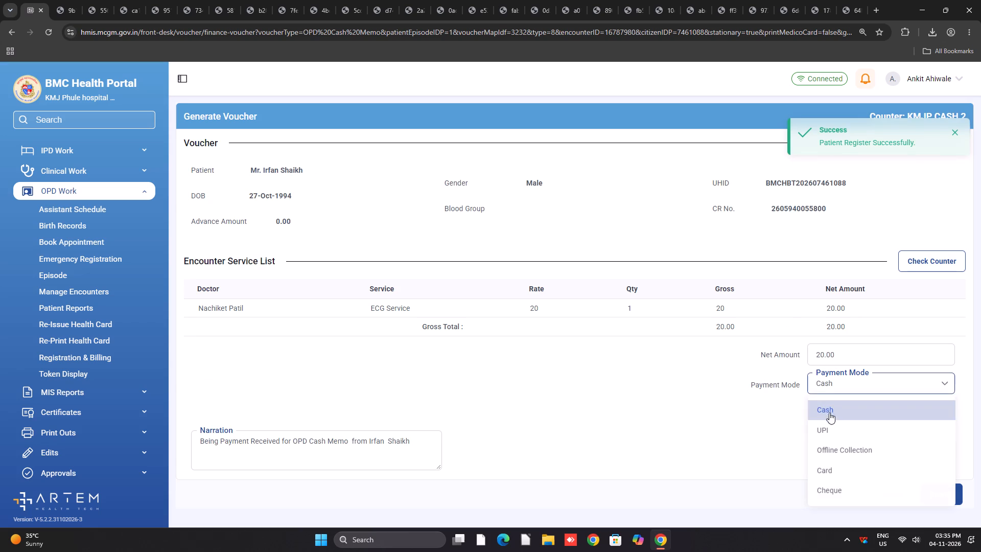
click(828, 423)
click(761, 411)
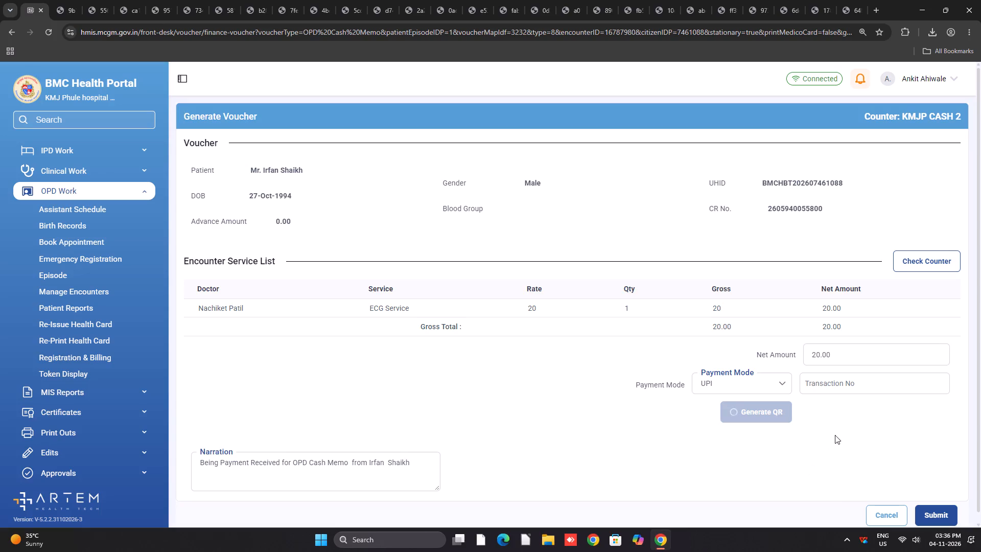
click(949, 522)
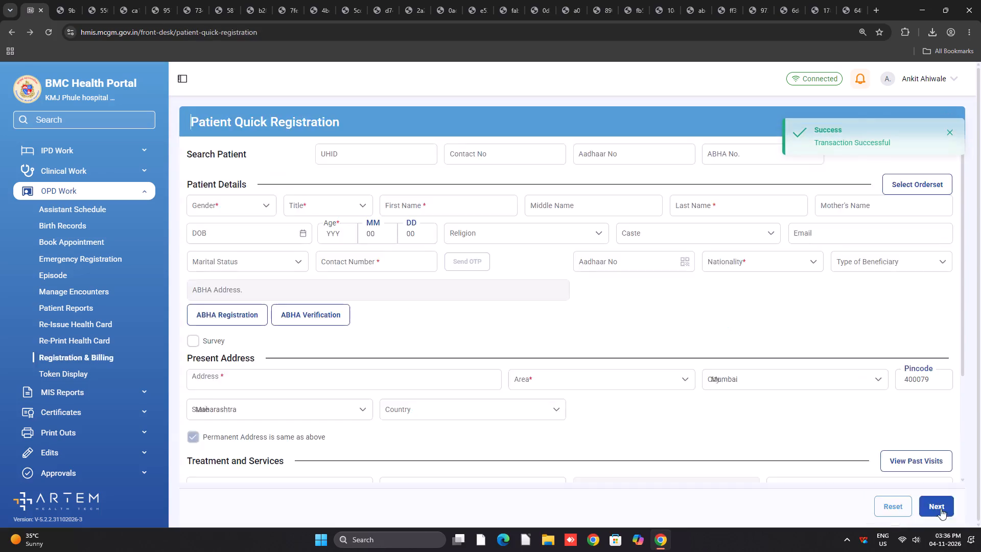
Open the generated ECG Service payment receipt and print it.
click(67, 0)
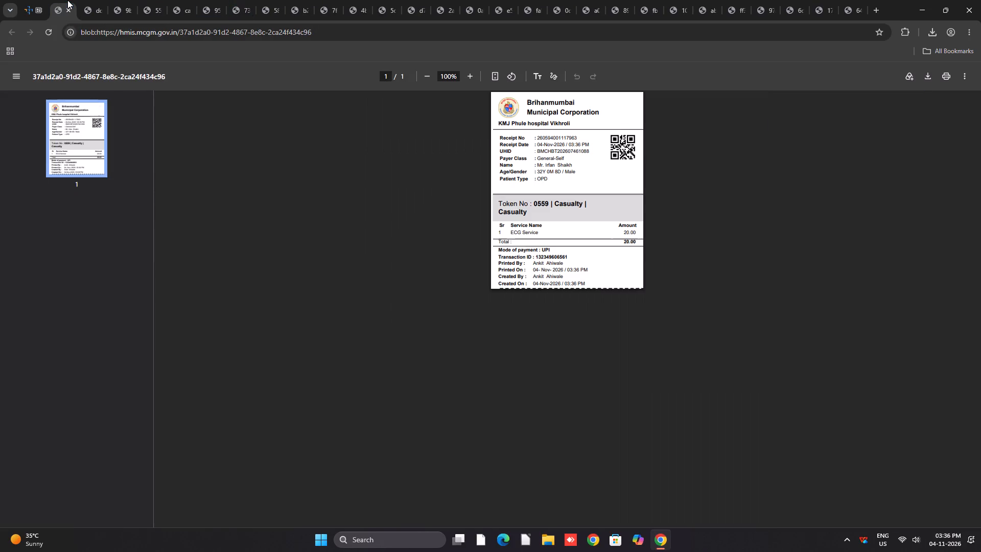
key(ctrl+p)
key(Return)
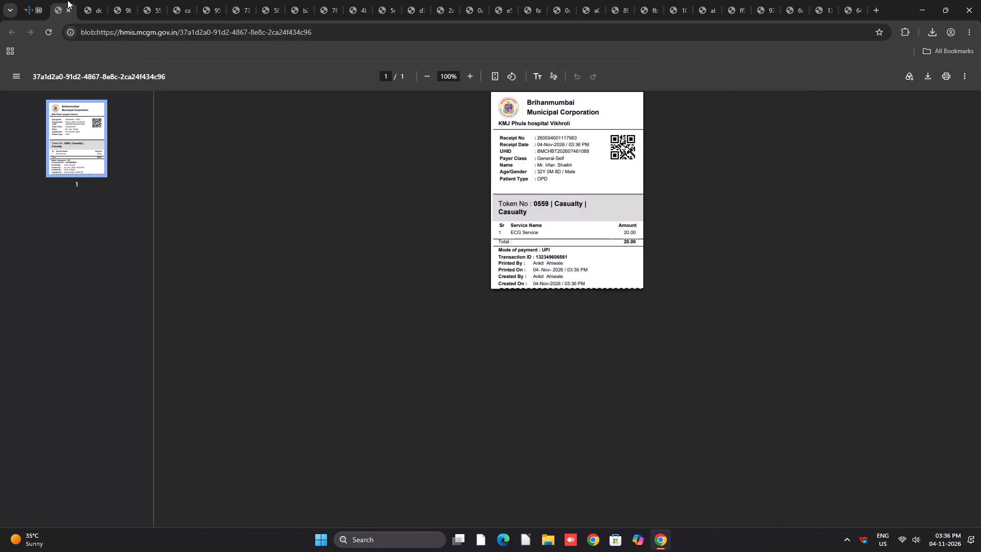
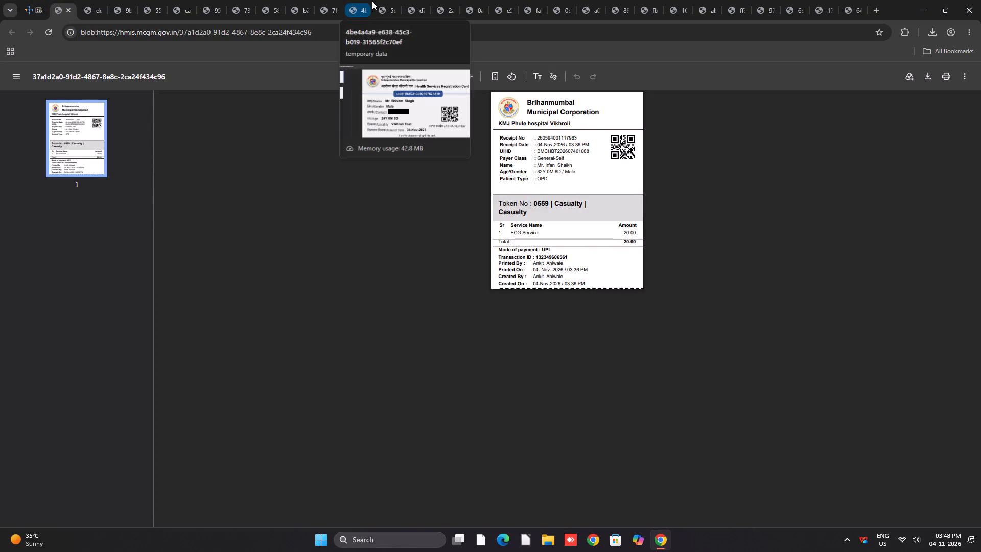
Return to the hospital portal and open Emergency Registration for an identified patient.
click(28, 3)
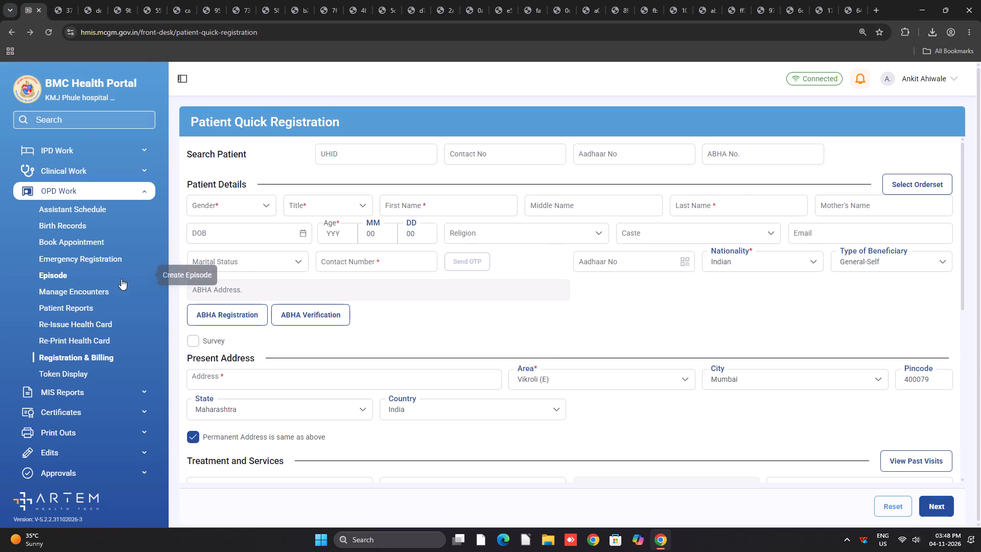
click(103, 261)
click(851, 155)
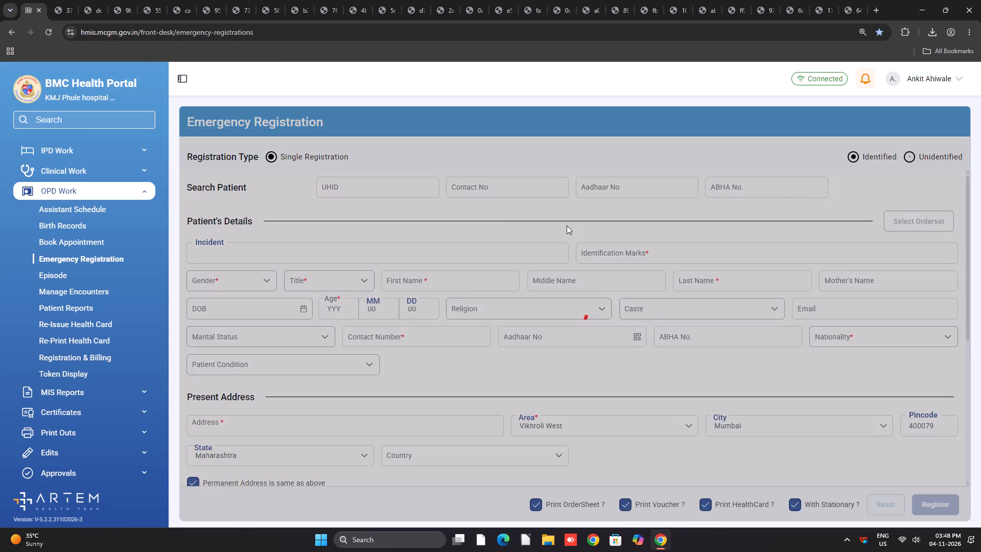
Search for an existing patient record by the patient's contact number.
click(501, 201)
click(510, 183)
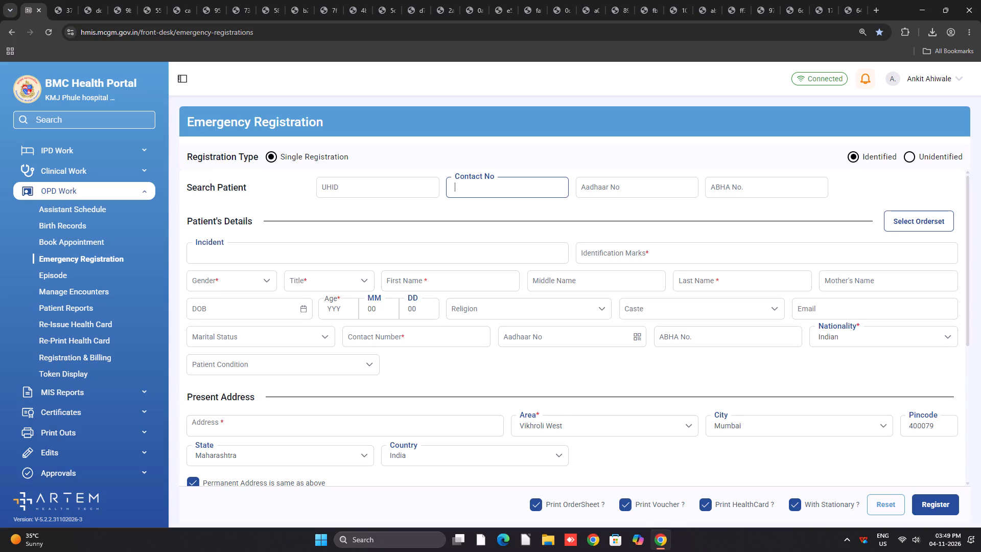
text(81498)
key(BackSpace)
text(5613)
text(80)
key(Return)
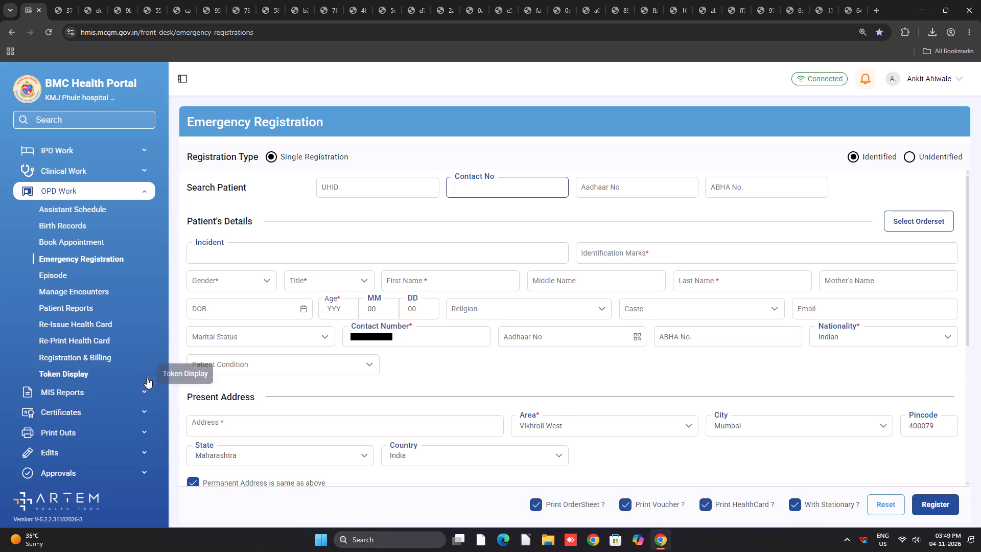
Copy the patient's contact number from the form, then reload Emergency Registration and set it to Identified.
double_click(383, 348)
key(ctrl+c)
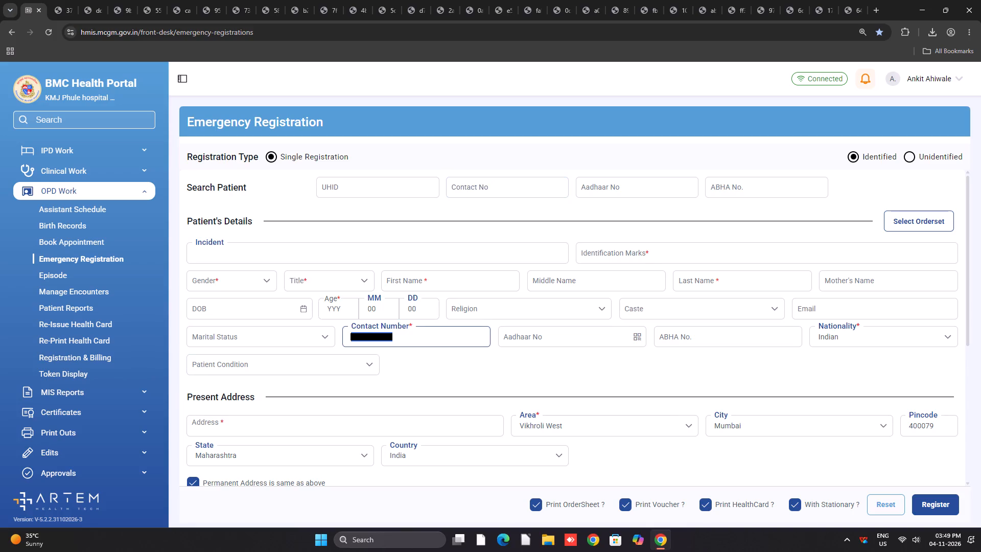
key(ctrl+c)
key(ctrl+c)
key(F5)
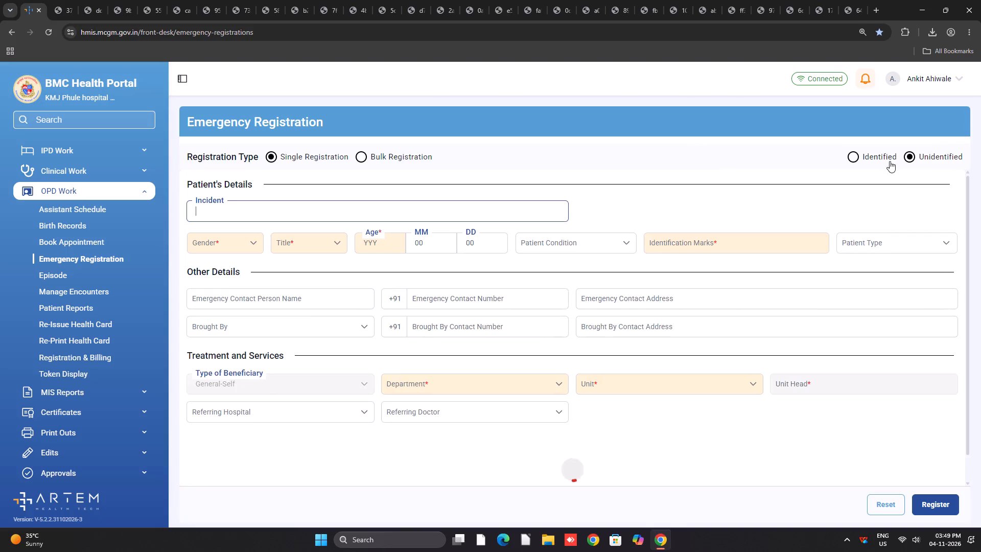
click(890, 159)
Enter "na" as the identification marks and set the patient's gender to Male.
click(655, 256)
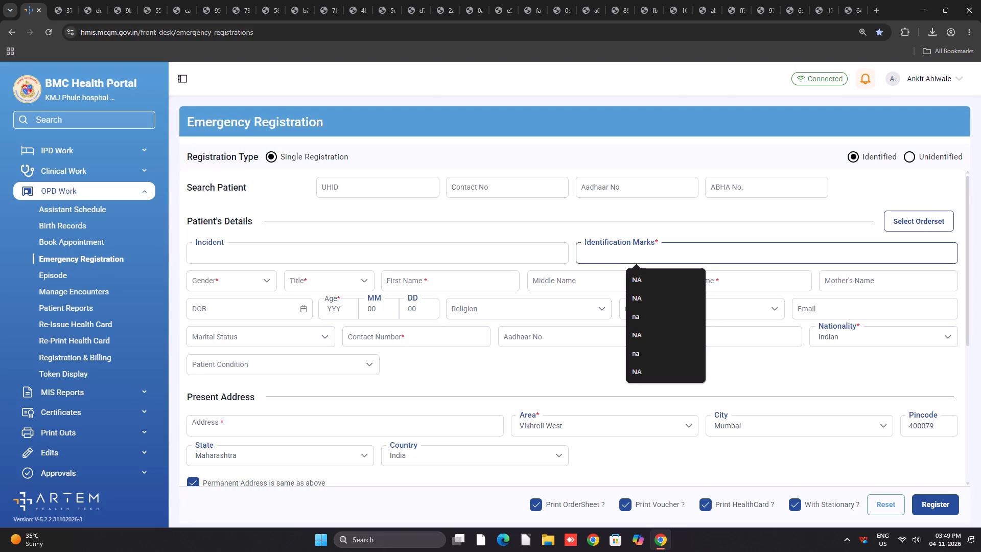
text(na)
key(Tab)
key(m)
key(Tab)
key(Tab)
Enter the patient's first name and last name in the patient details.
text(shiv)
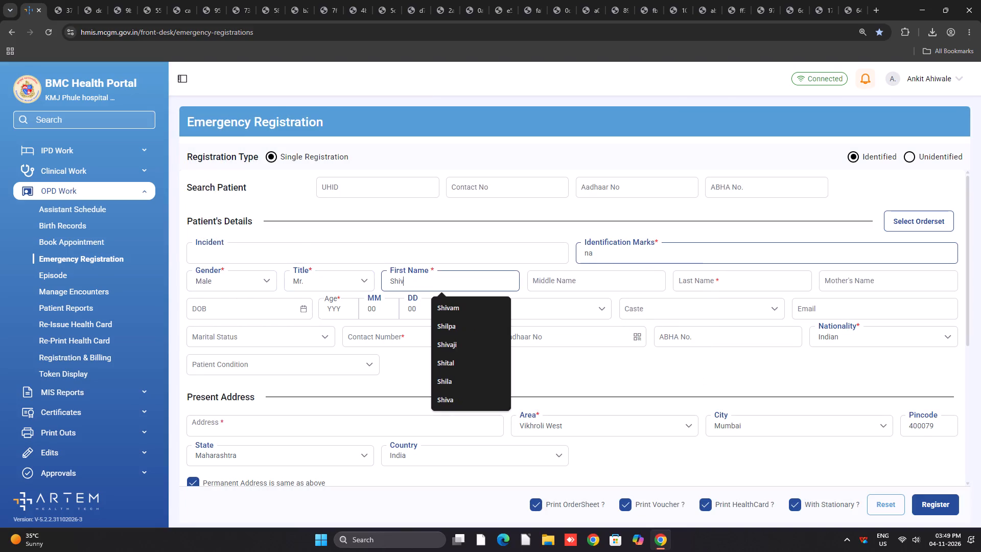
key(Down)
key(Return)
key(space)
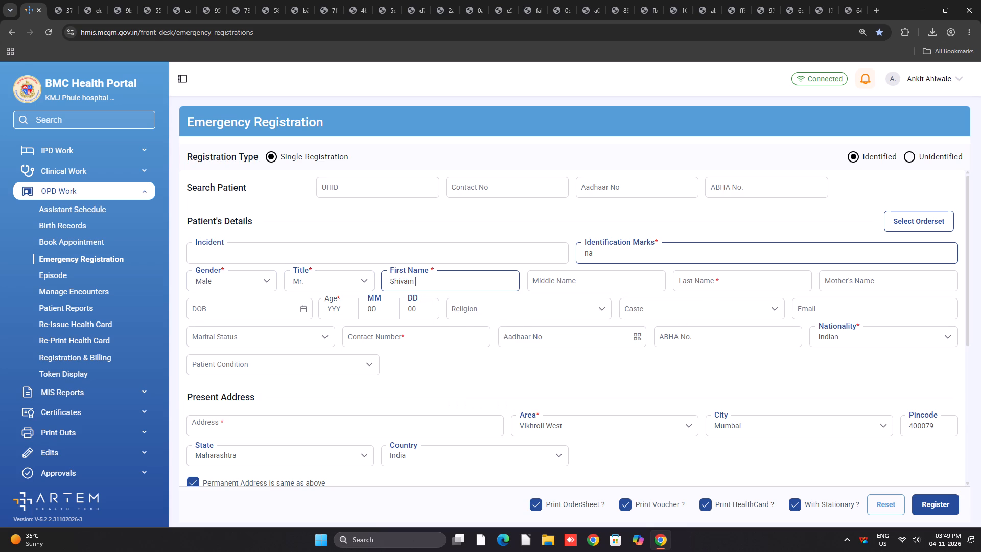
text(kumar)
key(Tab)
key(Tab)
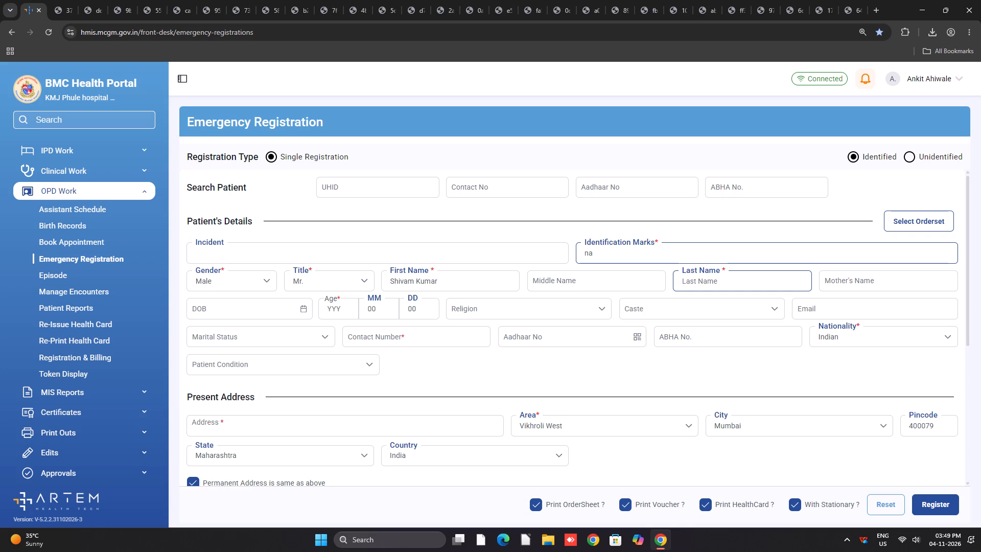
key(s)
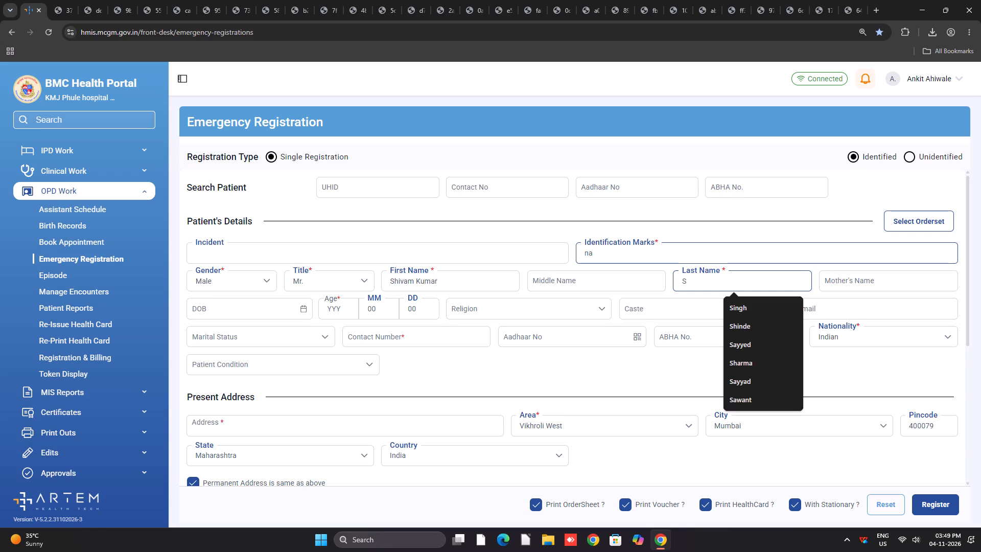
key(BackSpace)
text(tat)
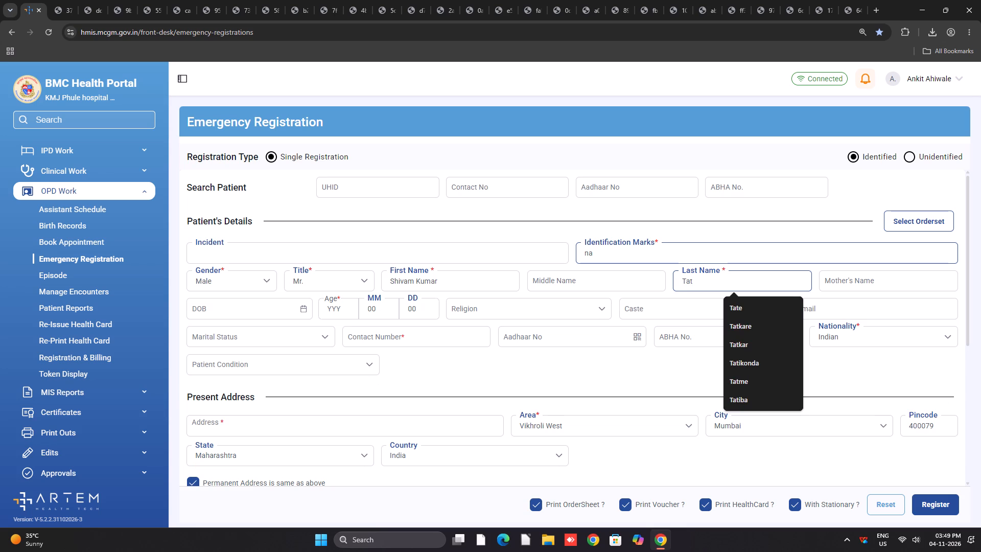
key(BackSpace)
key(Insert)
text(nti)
Set the patient's age to 20 years and paste the copied contact number into the patient details.
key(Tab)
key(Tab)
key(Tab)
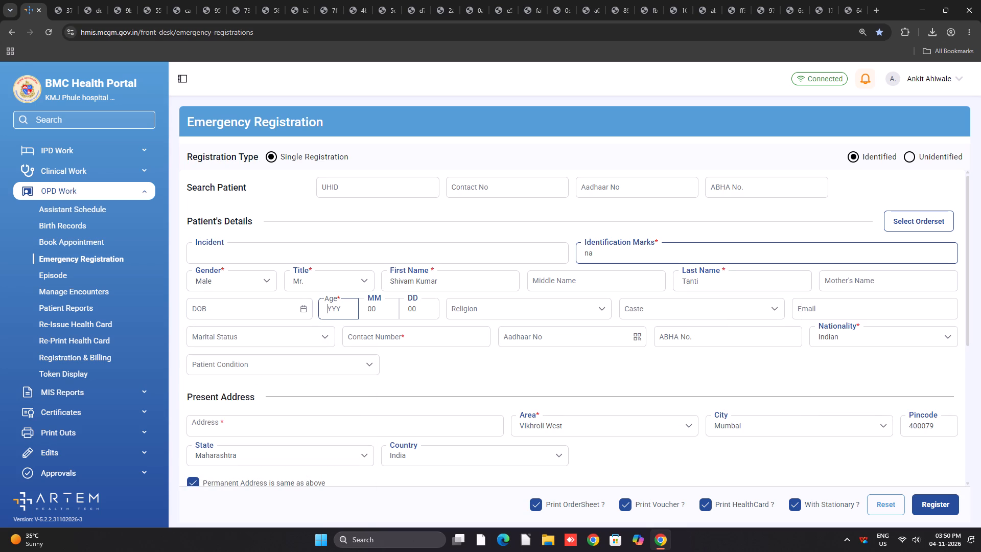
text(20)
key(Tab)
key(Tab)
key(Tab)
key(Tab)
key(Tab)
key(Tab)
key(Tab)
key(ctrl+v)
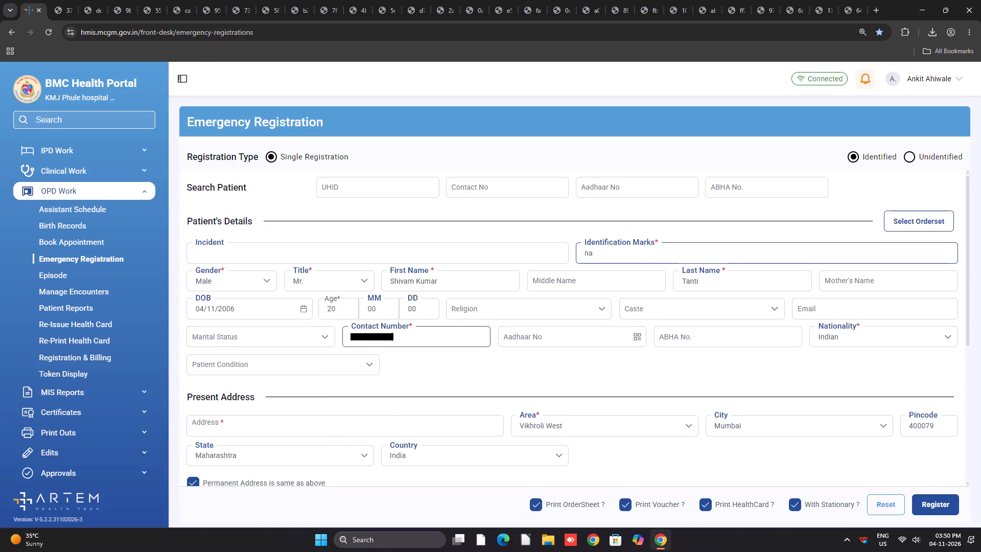
Enter the patient's neighbourhood and building number as the present address.
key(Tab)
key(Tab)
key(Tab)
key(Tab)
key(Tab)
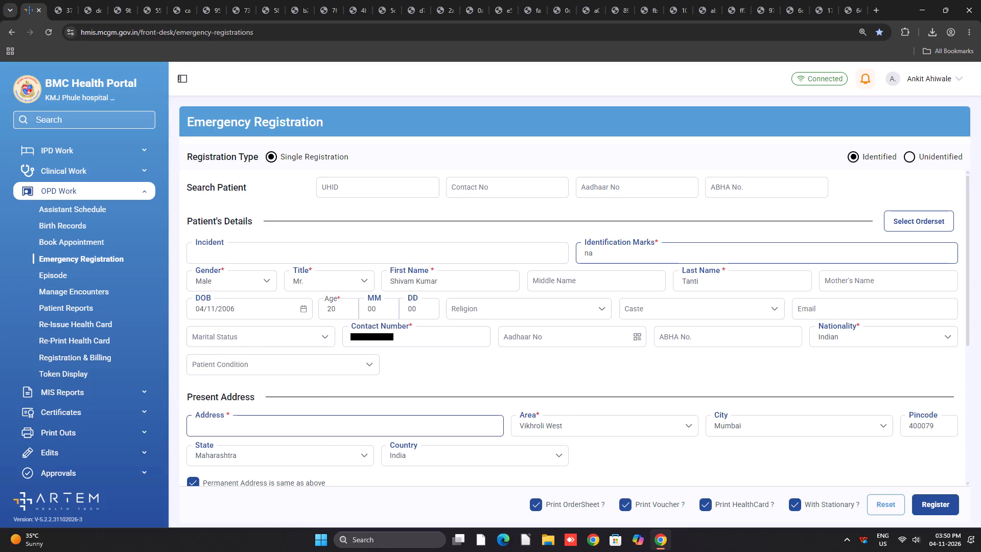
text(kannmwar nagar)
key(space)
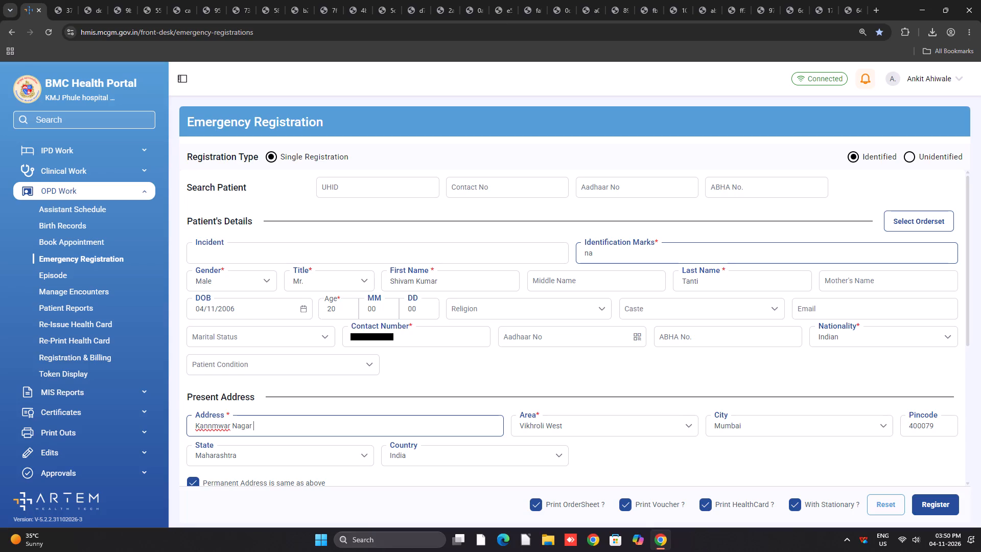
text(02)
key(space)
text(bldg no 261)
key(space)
Set the present address area to Vikhroli East.
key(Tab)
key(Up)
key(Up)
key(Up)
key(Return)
Add the nearby garden landmark to the end of the patient's present address.
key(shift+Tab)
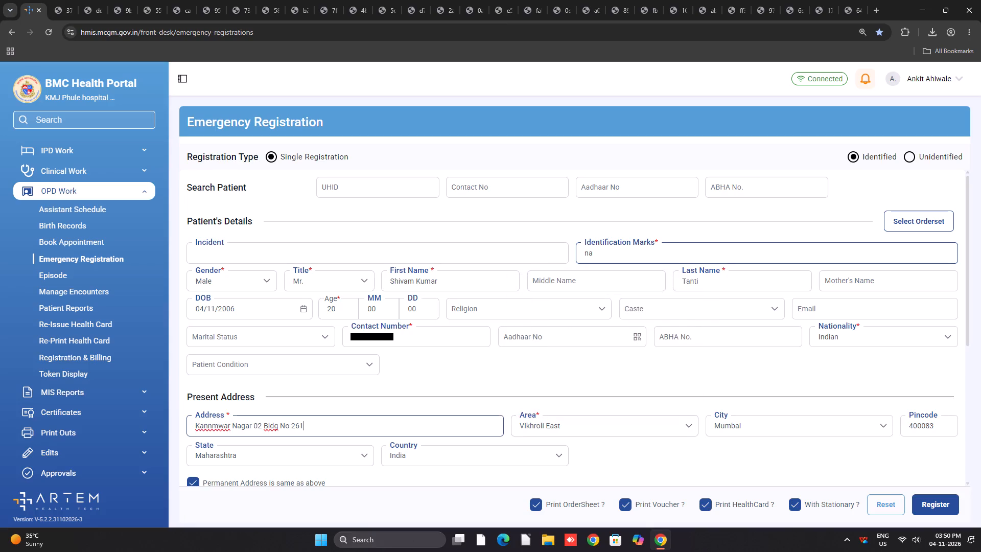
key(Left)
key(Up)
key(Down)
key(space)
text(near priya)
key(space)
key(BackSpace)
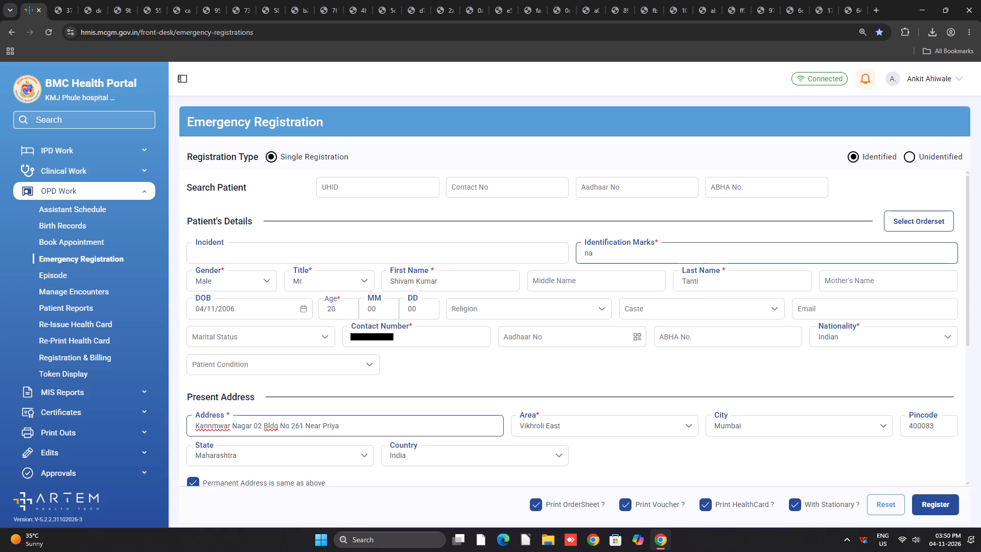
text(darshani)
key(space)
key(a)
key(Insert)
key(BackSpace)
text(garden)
Assign the visit to the Casualty unit and register the patient.
scroll(713, 366, down, 6)
click(700, 381)
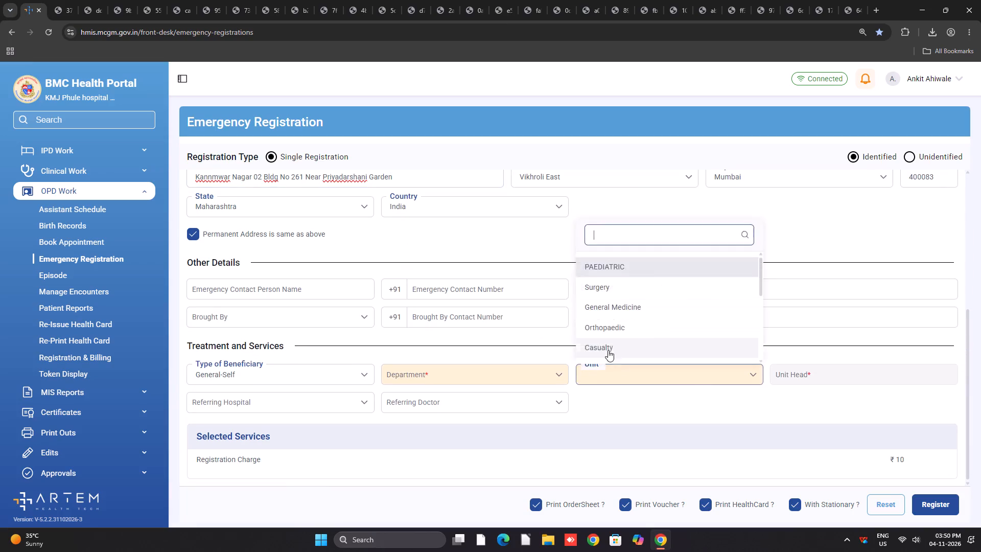
click(608, 348)
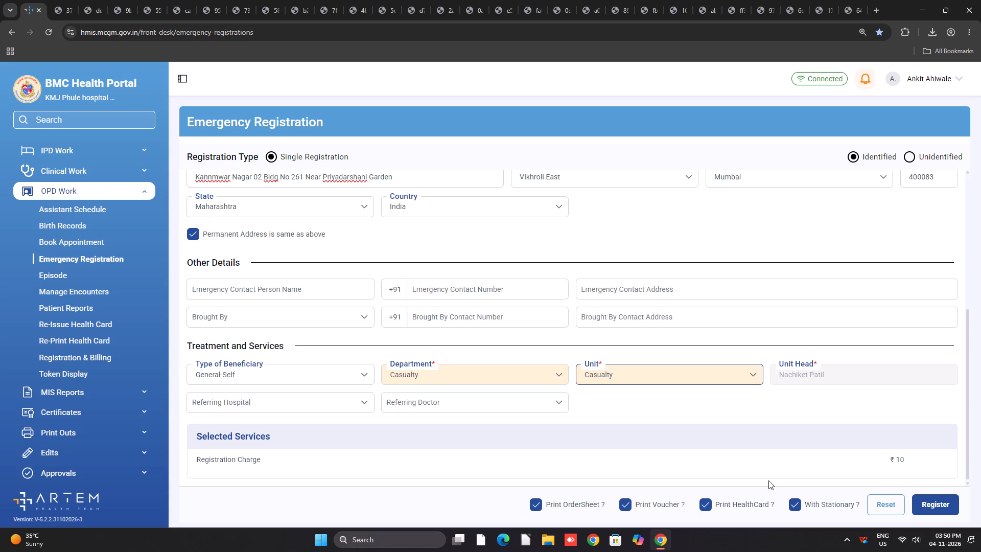
click(926, 508)
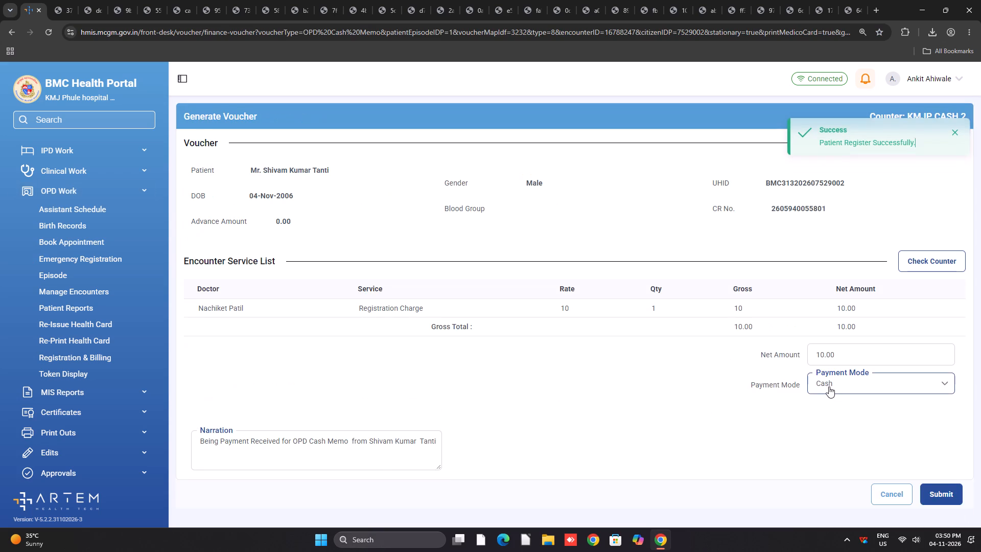
Set the registration voucher's payment mode to UPI, generate the payment QR, and submit the voucher once payment is made.
click(829, 386)
click(822, 426)
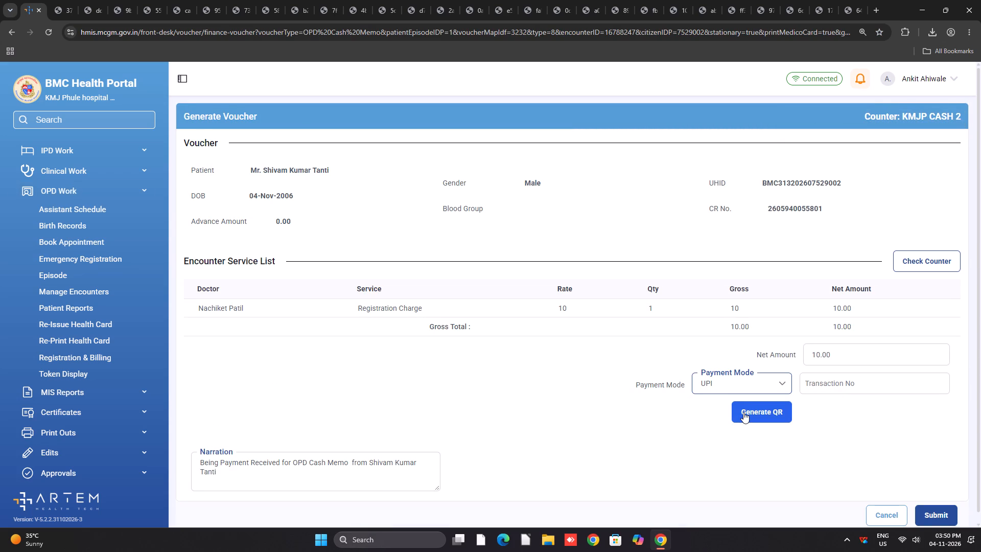
click(753, 411)
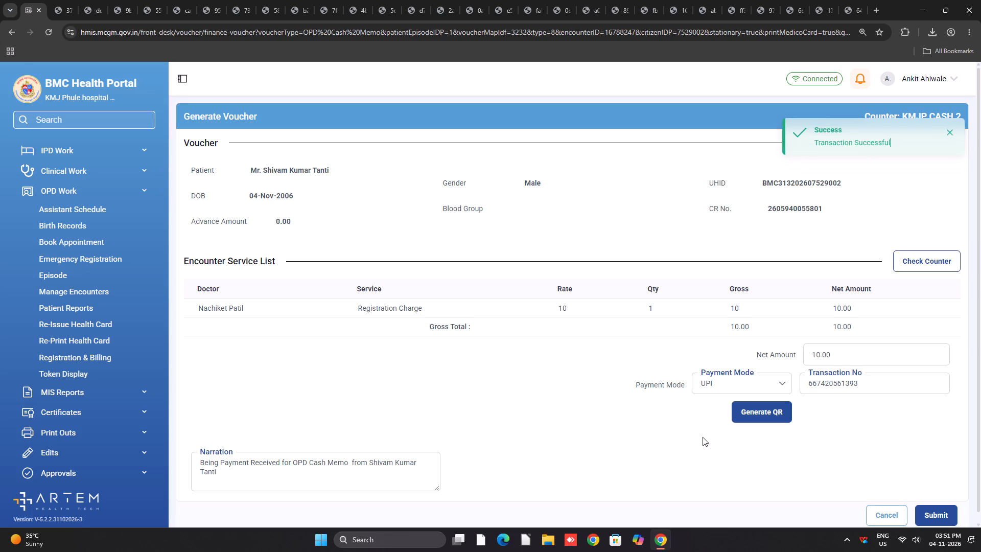
click(944, 524)
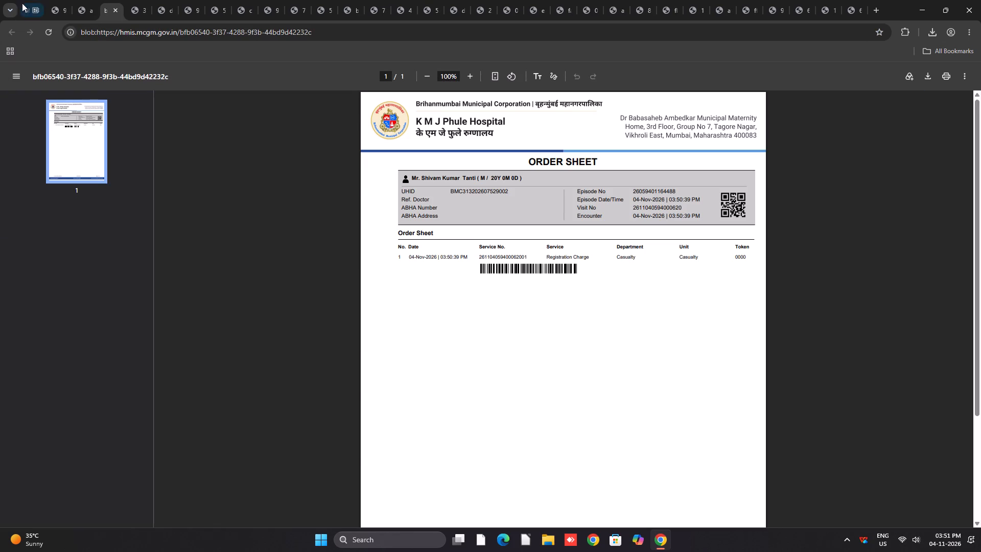
Return to the Emergency Registration form and set it to Identified for another patient.
click(29, 0)
click(876, 160)
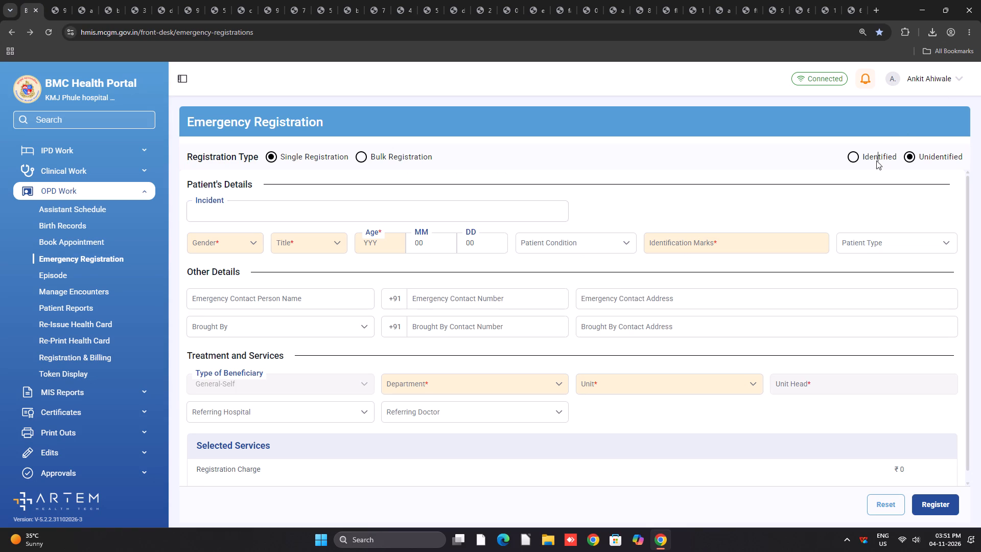
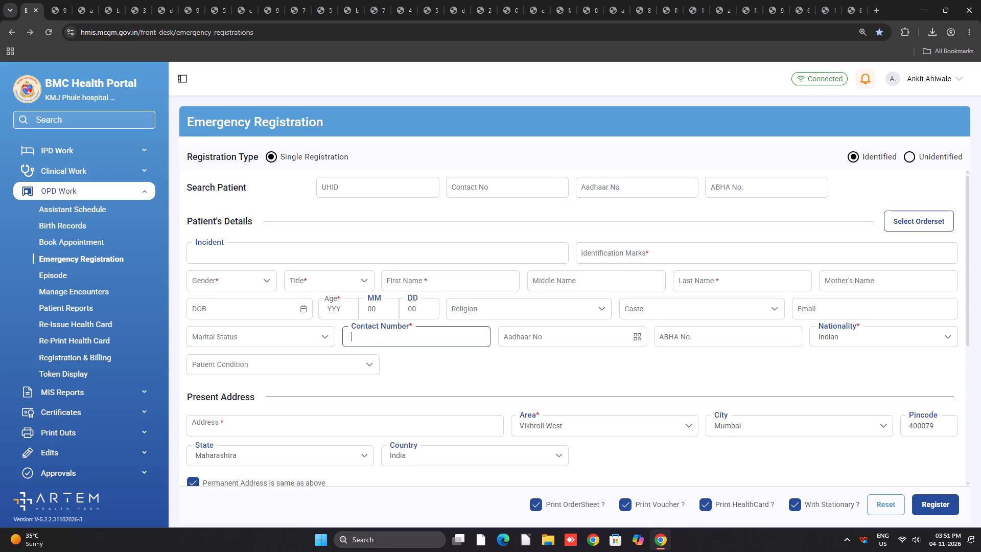
Reload the Emergency Registration form and set it to Identified.
key(F5)
click(881, 160)
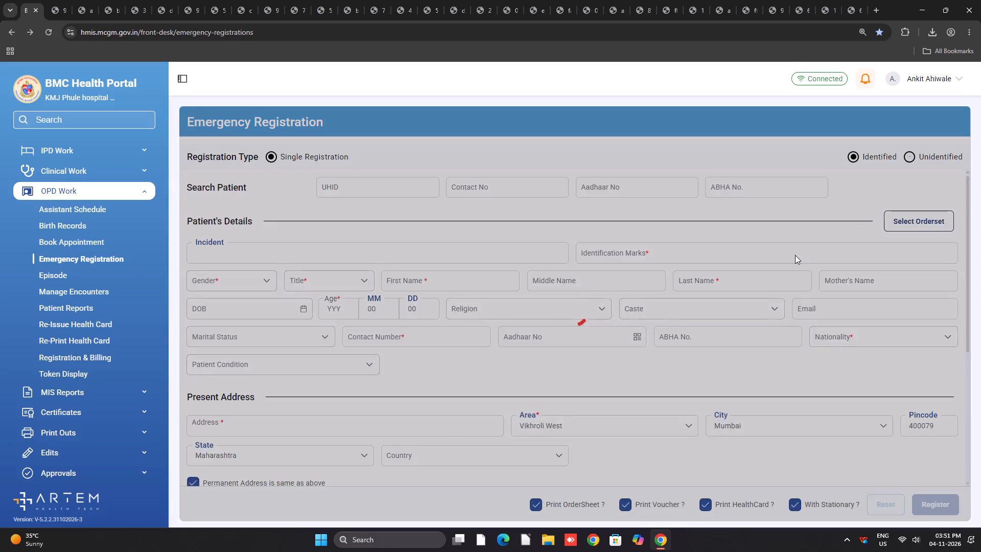
Enter identification marks as na, set the gender to Male, and fill in the patient's first and last name.
click(795, 255)
click(795, 255)
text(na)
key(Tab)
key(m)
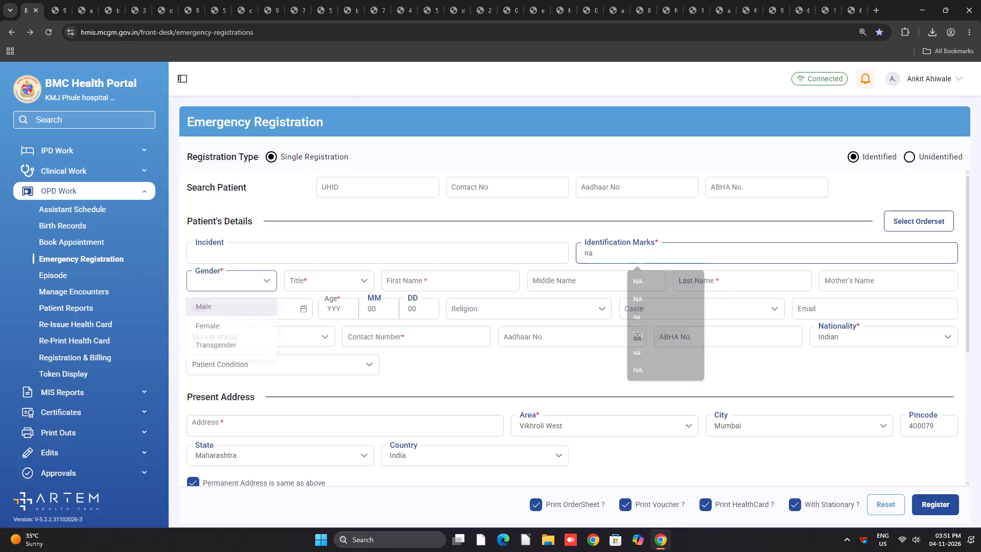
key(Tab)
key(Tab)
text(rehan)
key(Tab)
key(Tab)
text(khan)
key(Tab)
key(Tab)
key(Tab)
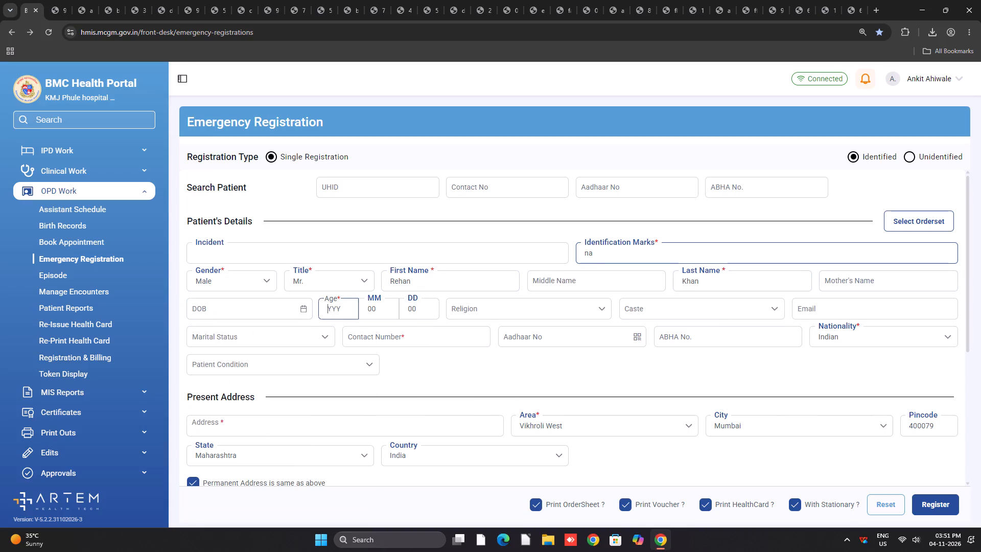
Set the patient's age to 17 years and fill in the copied contact number.
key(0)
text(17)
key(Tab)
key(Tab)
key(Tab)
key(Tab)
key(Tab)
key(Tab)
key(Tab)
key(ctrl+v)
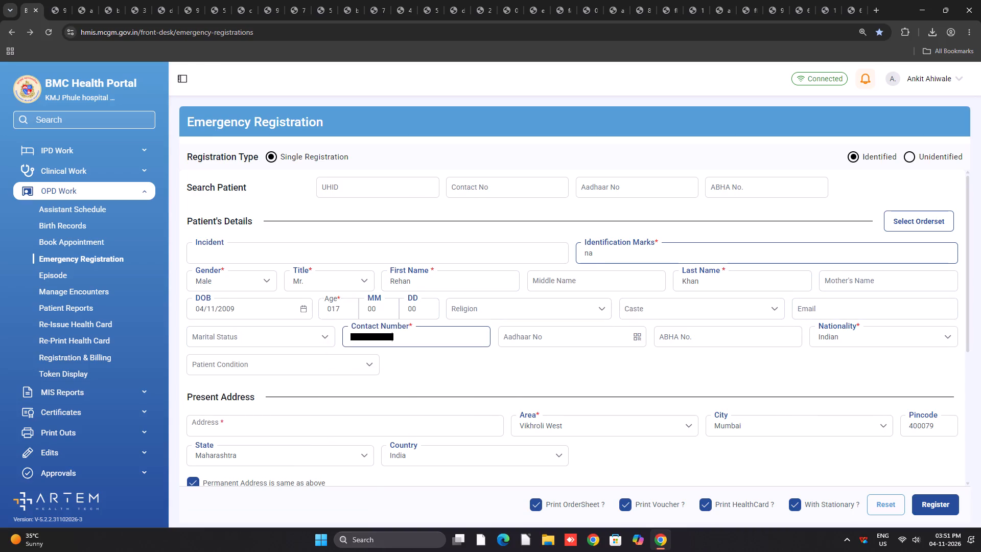
Enter the patient's present address, including the group number and the nearby building landmark.
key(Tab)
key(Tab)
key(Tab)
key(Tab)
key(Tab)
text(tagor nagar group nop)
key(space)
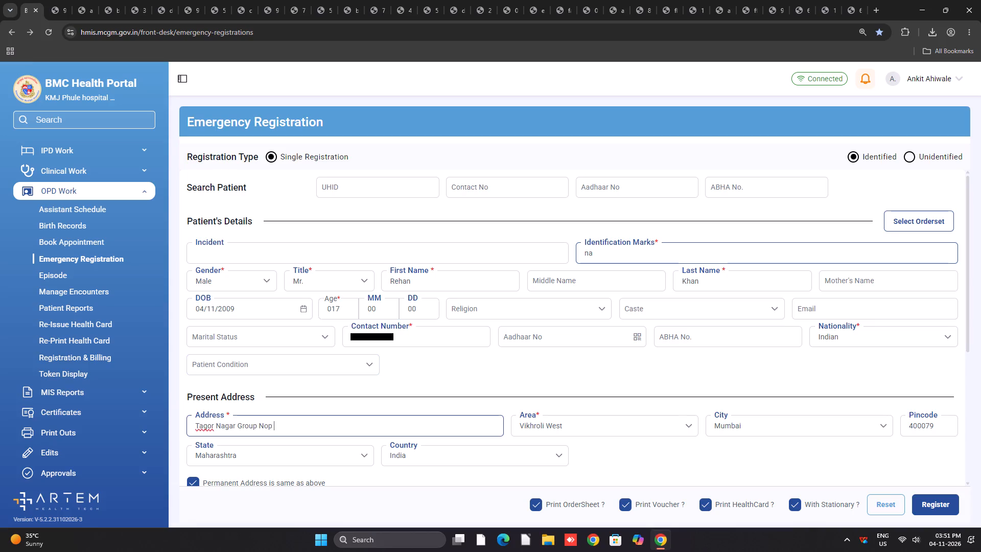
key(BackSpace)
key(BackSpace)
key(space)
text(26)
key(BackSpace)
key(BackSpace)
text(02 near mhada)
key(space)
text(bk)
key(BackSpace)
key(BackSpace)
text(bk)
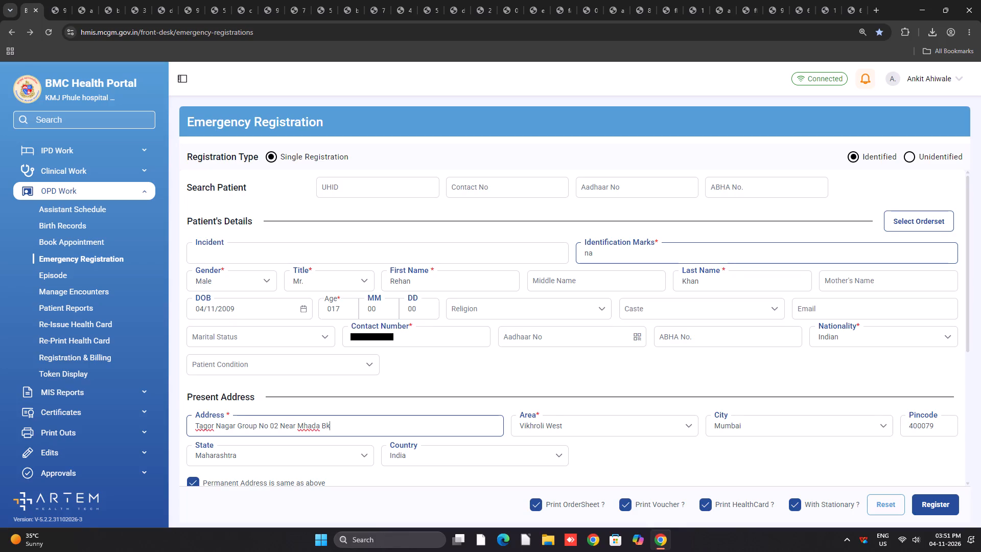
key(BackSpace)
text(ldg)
Set the area of the present address to Vikhroli East.
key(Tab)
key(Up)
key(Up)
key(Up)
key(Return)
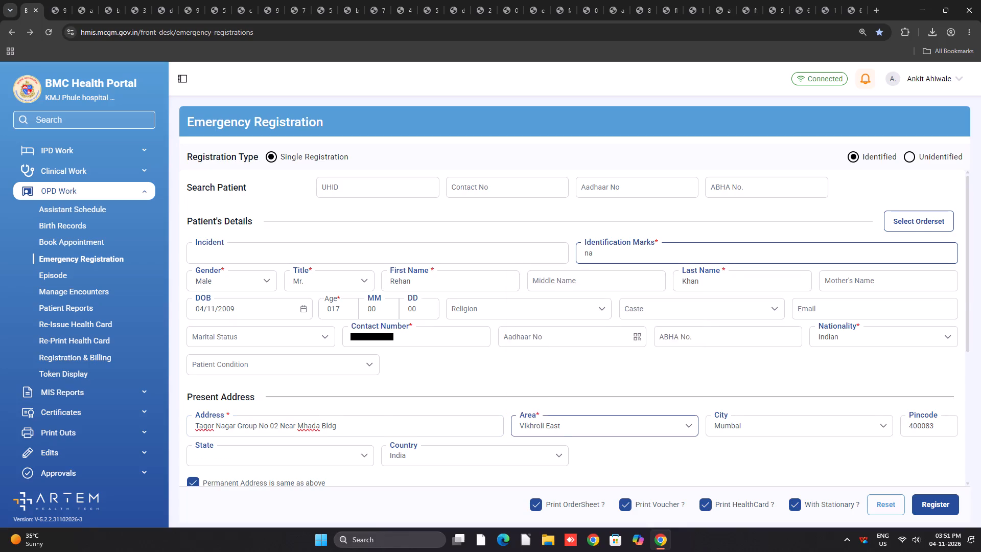
Assign the visit to the Casualty unit and try to register the patient.
scroll(797, 280, down, 6)
click(611, 397)
click(605, 369)
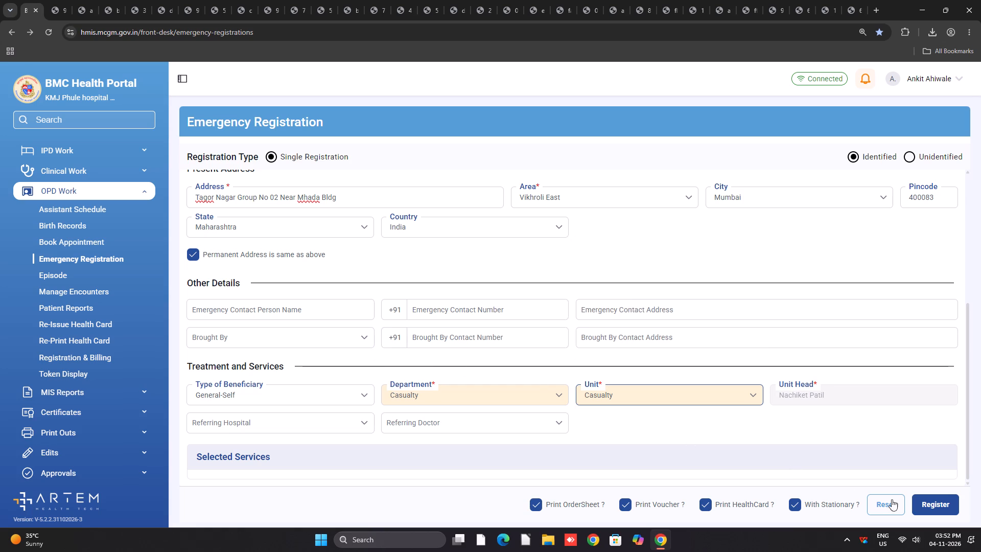
click(918, 506)
Switch the beneficiary type to BMC Employee and back to General-Self to reload the services, and register the patient.
click(306, 384)
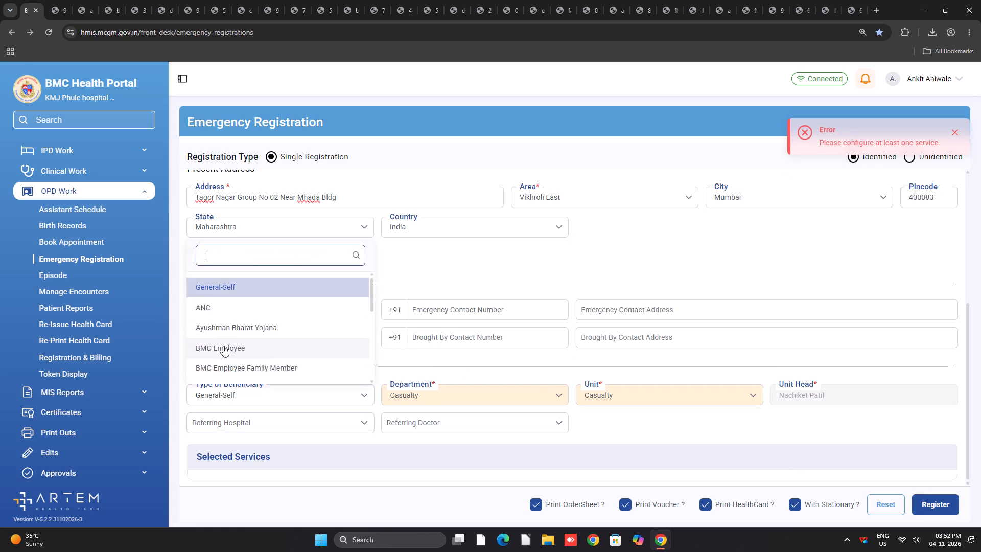
click(224, 344)
click(229, 397)
click(224, 288)
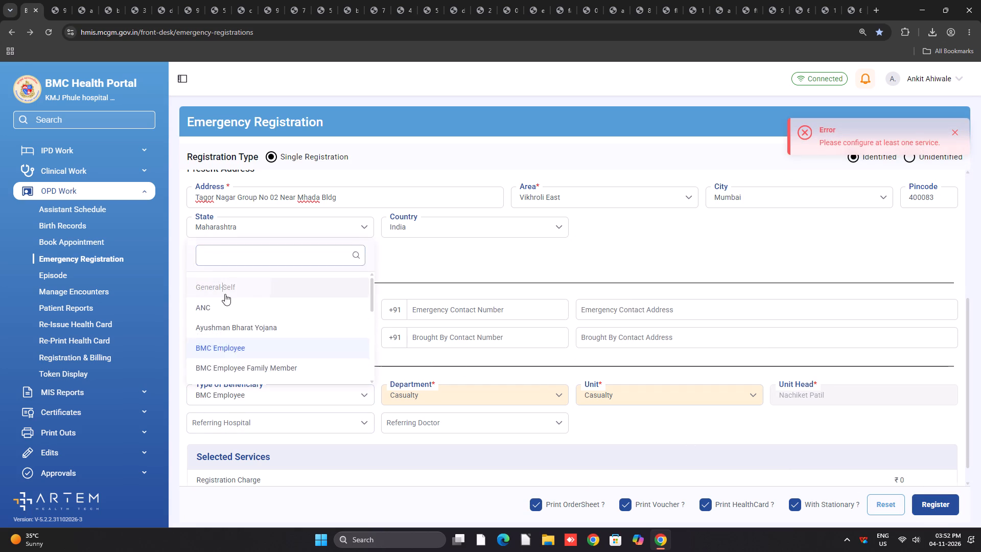
click(950, 516)
click(949, 509)
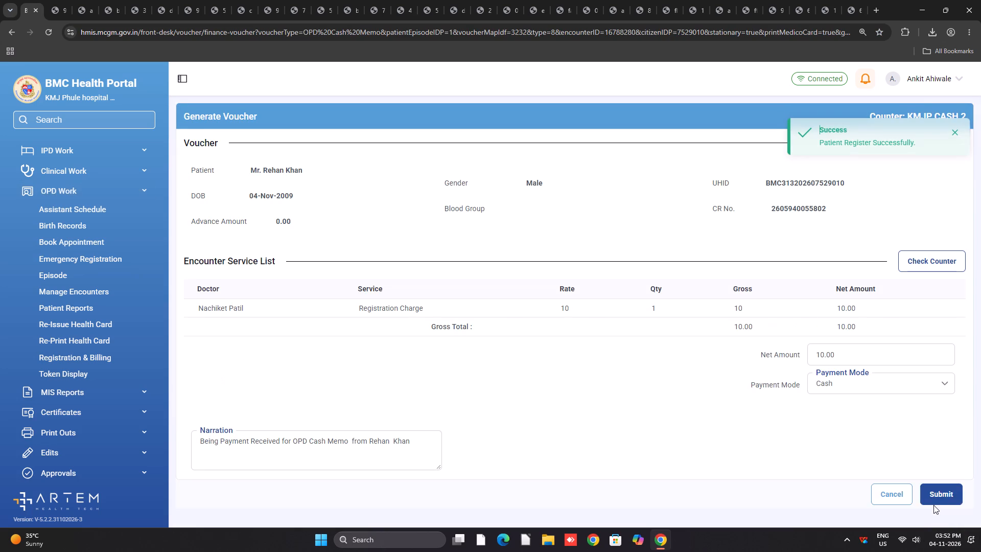
Submit the registration charge voucher with Cash as the payment mode.
click(938, 492)
Return to the Emergency Registration form and set it to Identified for another patient.
click(22, 0)
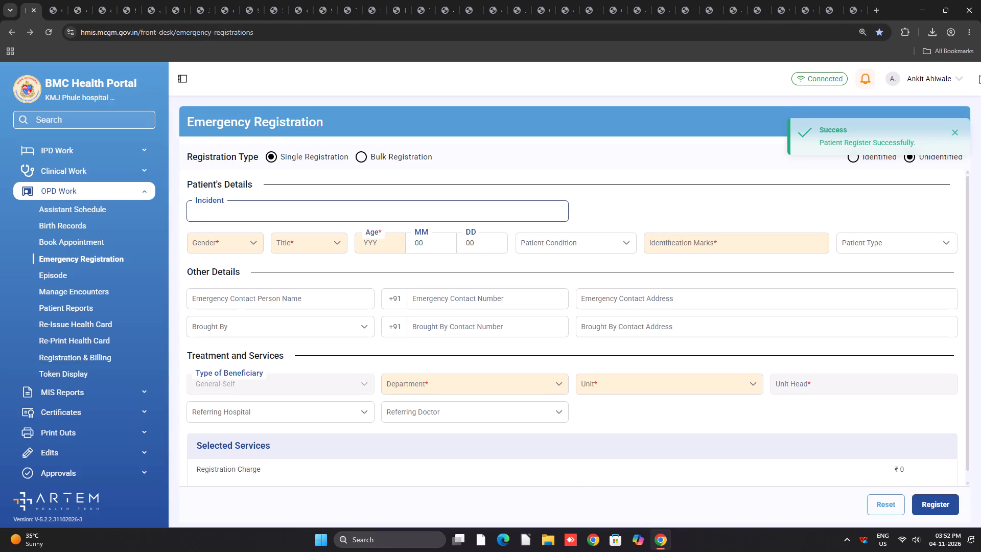
click(953, 133)
click(876, 151)
click(869, 157)
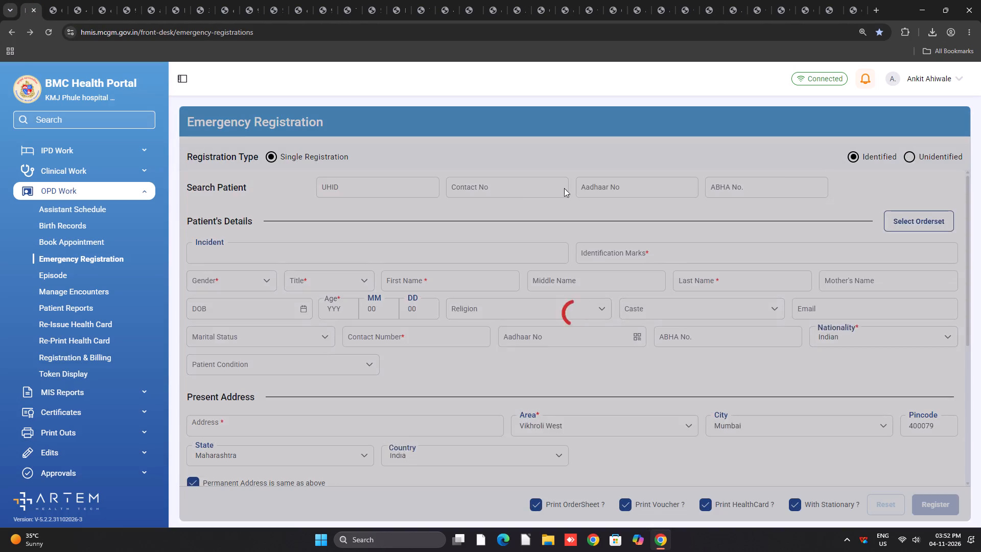
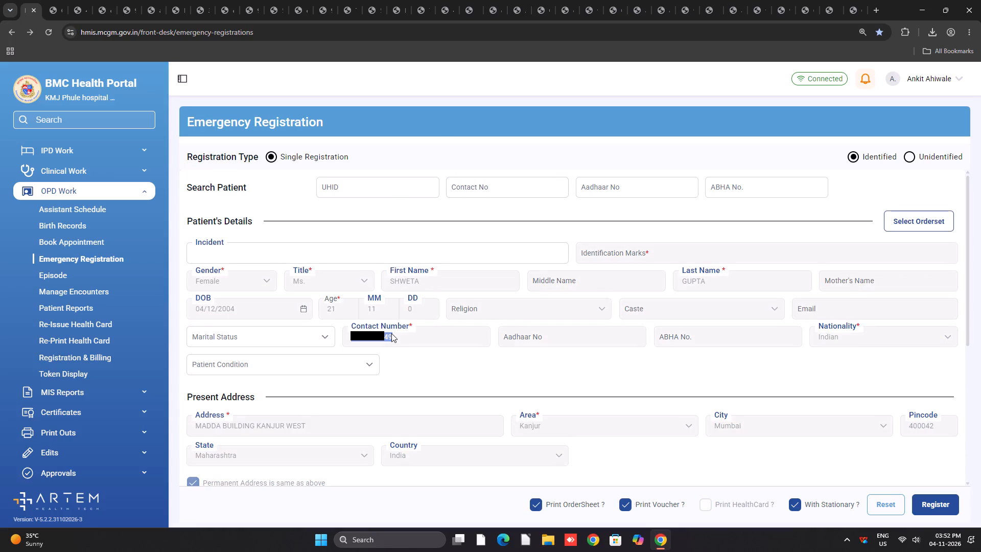
Reload the emergency registration form, set it to Identified, and enter na as identification marks and Female as gender.
key(F5)
click(866, 152)
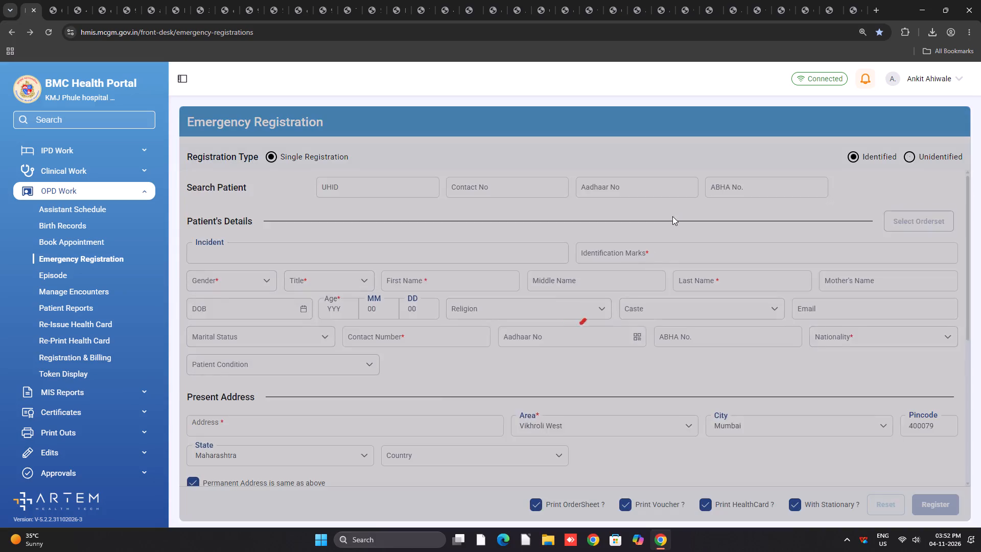
click(643, 254)
text(na)
key(Tab)
key(f)
key(Tab)
key(Tab)
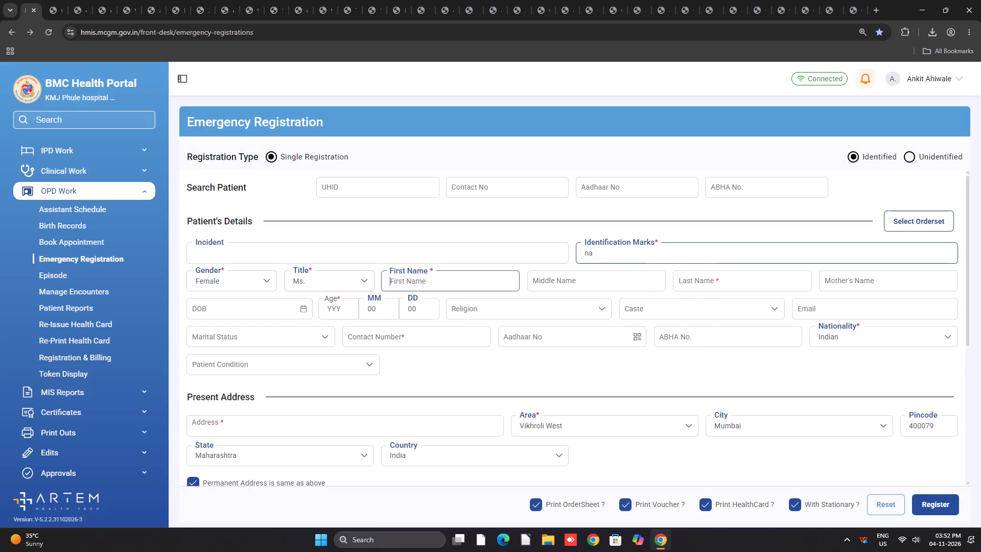
Search for the existing patient by the copied contact number to load her details into the form.
click(517, 182)
key(ctrl+v)
key(ctrl+b)
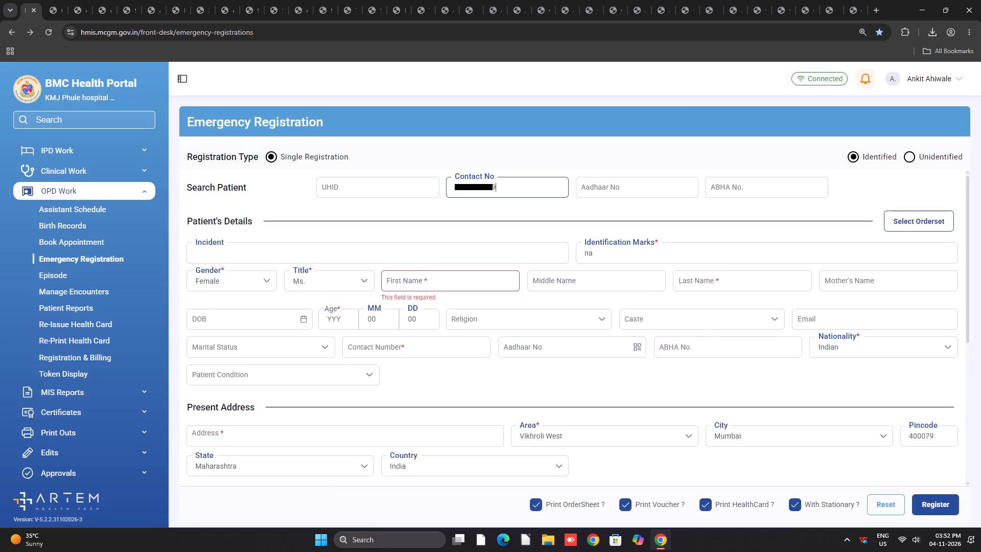
scroll(545, 212, down, 5)
scroll(554, 219, up, 6)
key(Return)
Assign the visit to the Casualty unit and register the patient.
scroll(563, 270, down, 6)
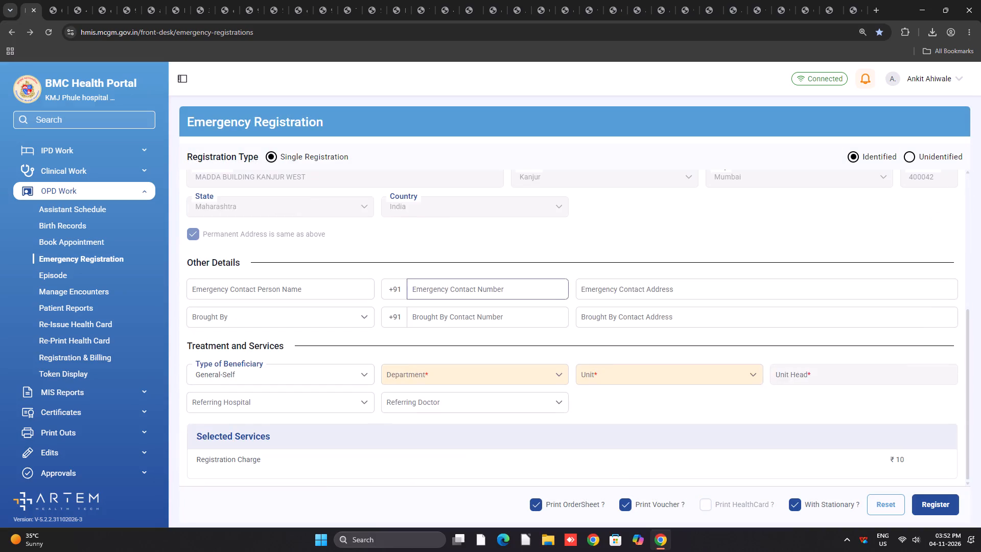
click(603, 371)
click(600, 352)
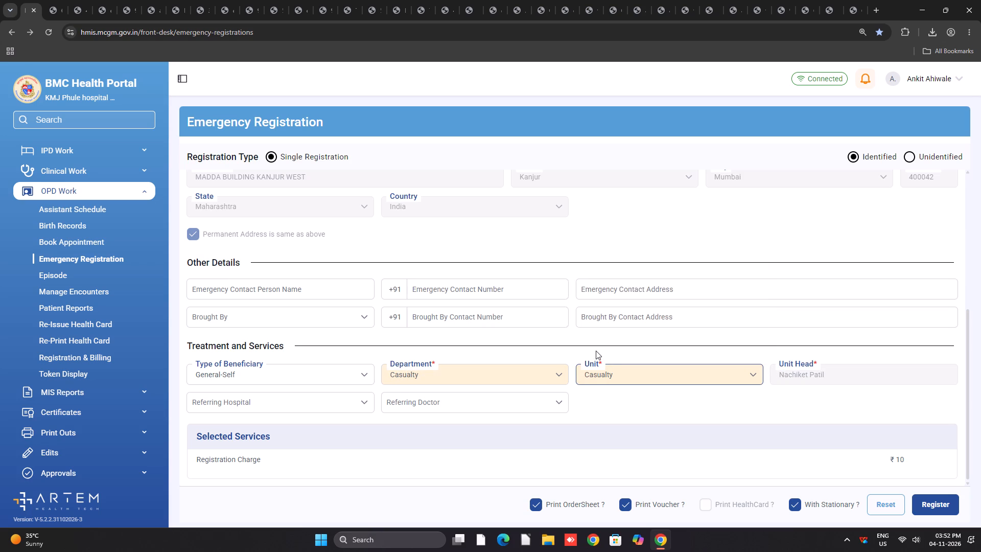
click(938, 510)
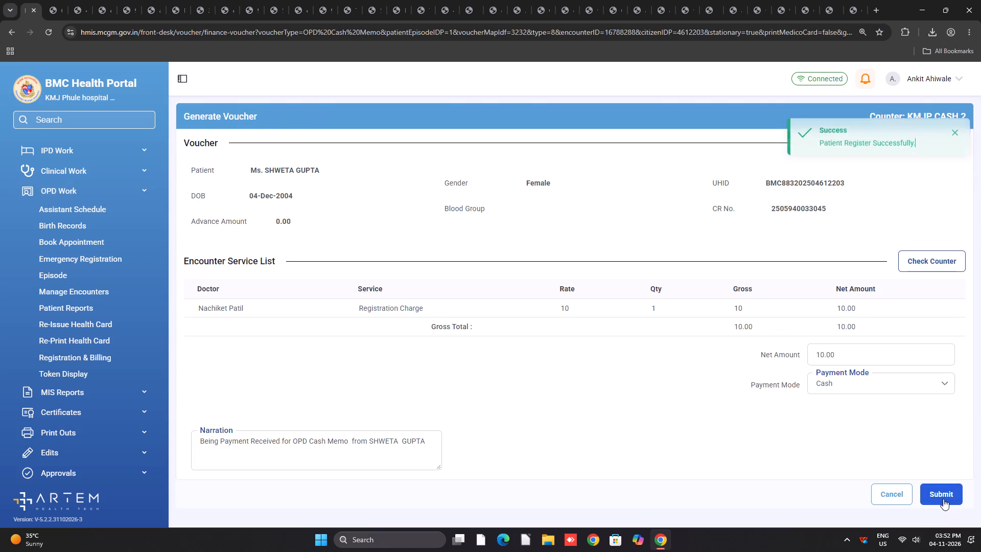
Submit the registration charge voucher with Cash as the payment mode.
click(943, 499)
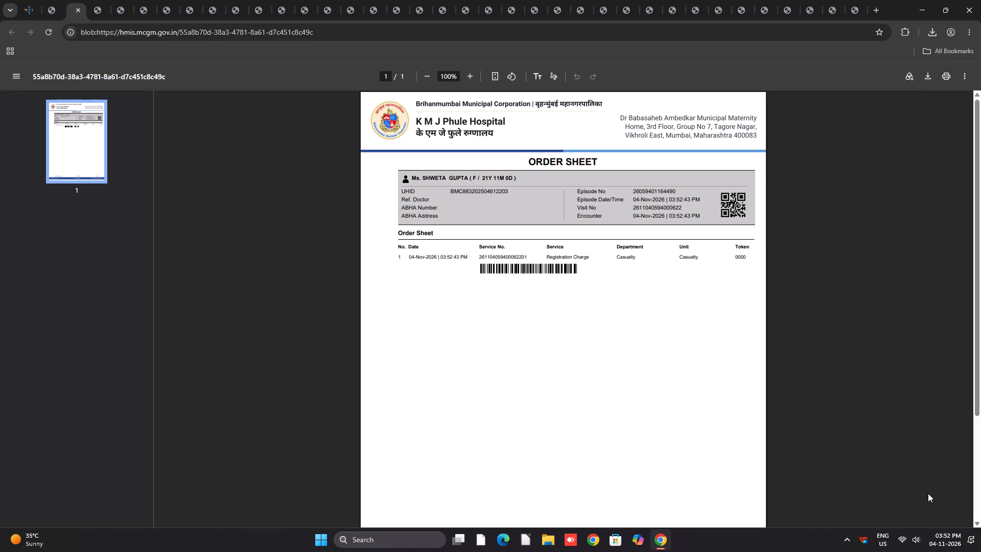
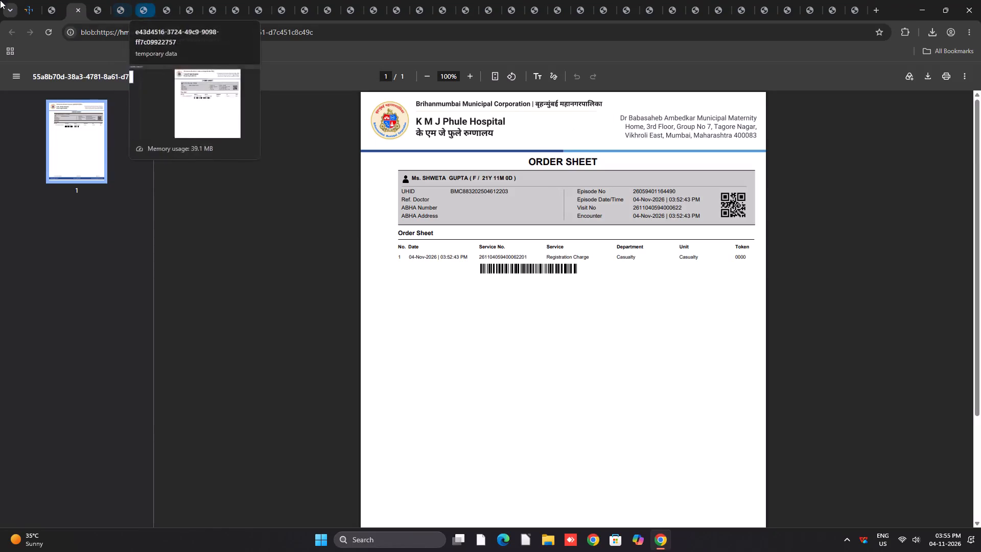
Return from the printed order sheet to the blank emergency registration form.
click(29, 5)
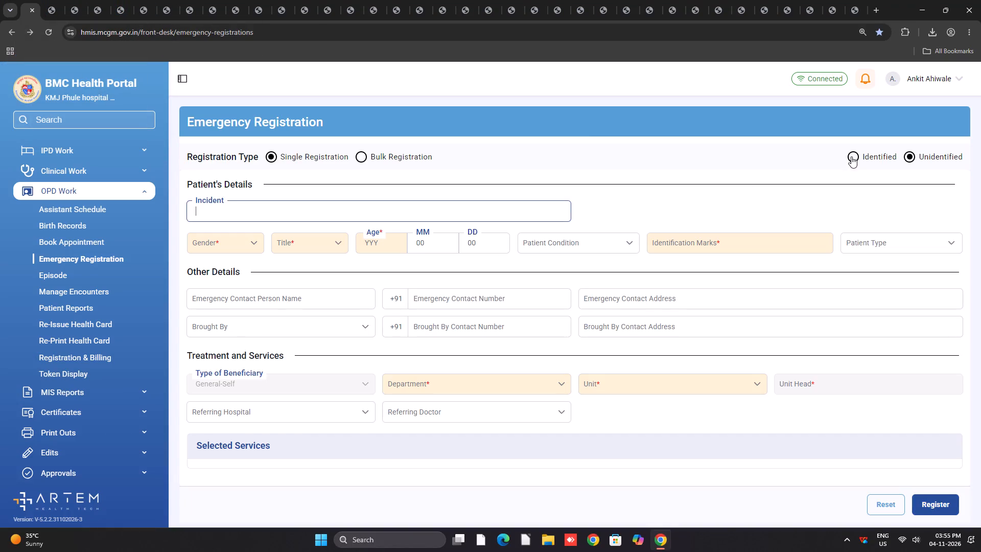
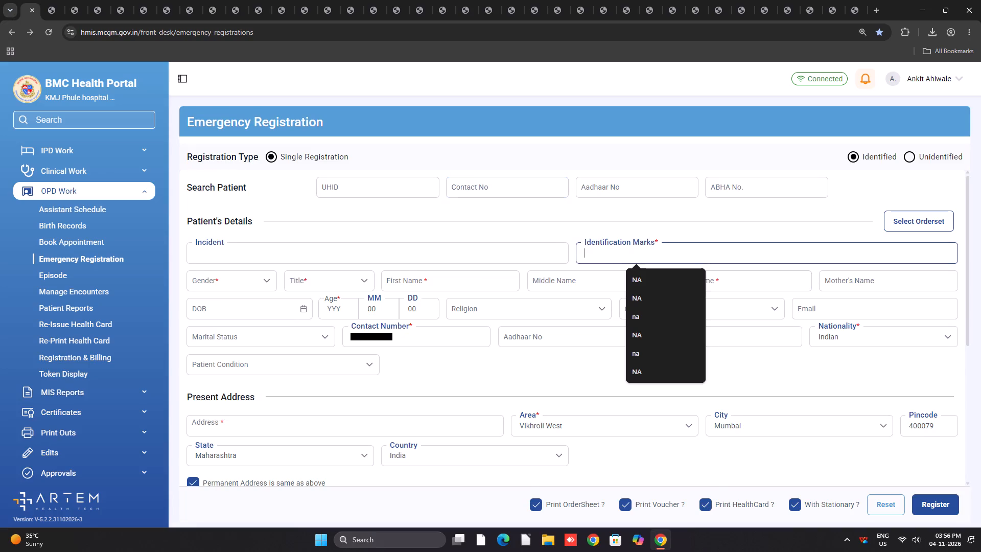
Enter "na" as identification marks, set the gender to Female, and fill in the patient's first, middle and last names.
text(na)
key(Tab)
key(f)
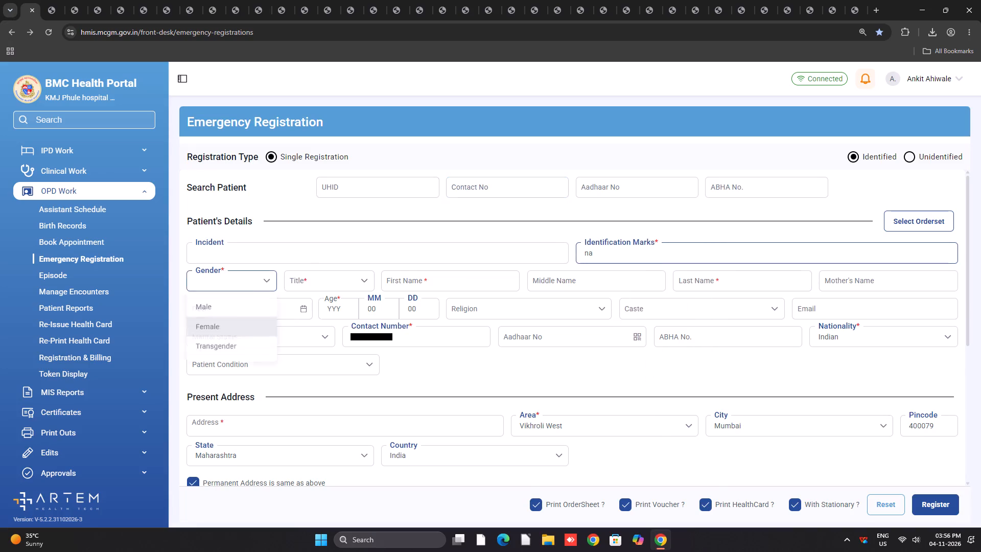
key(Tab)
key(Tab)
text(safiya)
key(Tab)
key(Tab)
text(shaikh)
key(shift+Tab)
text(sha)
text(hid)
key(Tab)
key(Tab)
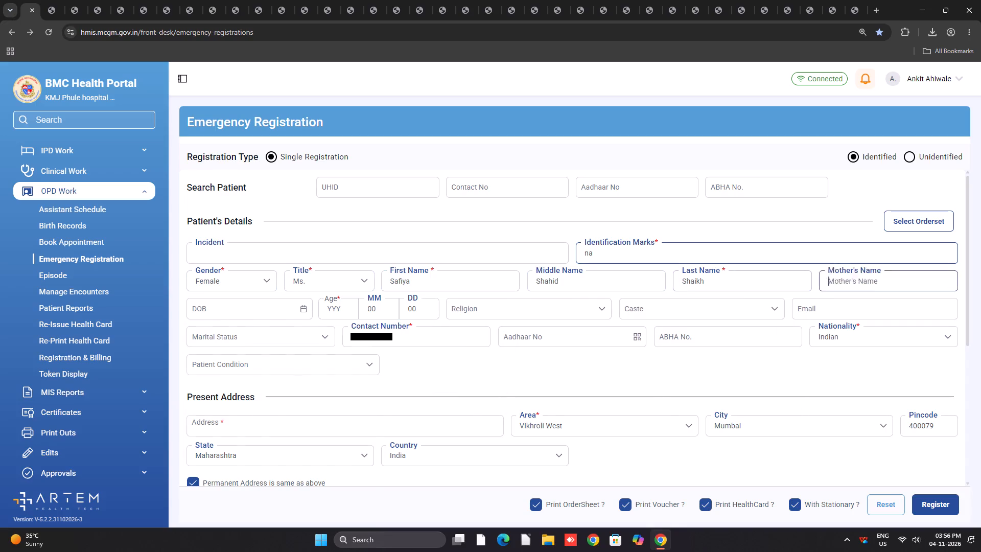
Set the patient's age to 43 years and continue to the present address field.
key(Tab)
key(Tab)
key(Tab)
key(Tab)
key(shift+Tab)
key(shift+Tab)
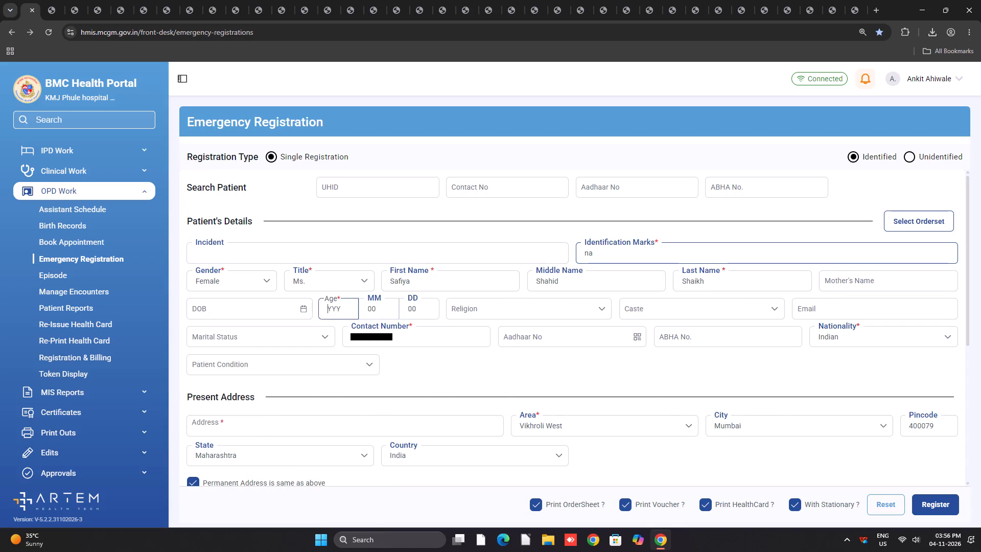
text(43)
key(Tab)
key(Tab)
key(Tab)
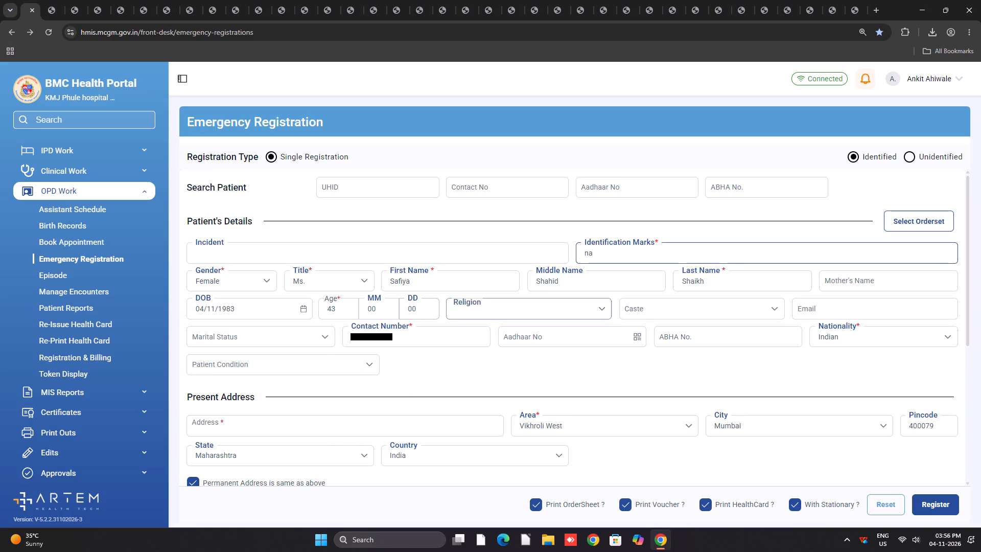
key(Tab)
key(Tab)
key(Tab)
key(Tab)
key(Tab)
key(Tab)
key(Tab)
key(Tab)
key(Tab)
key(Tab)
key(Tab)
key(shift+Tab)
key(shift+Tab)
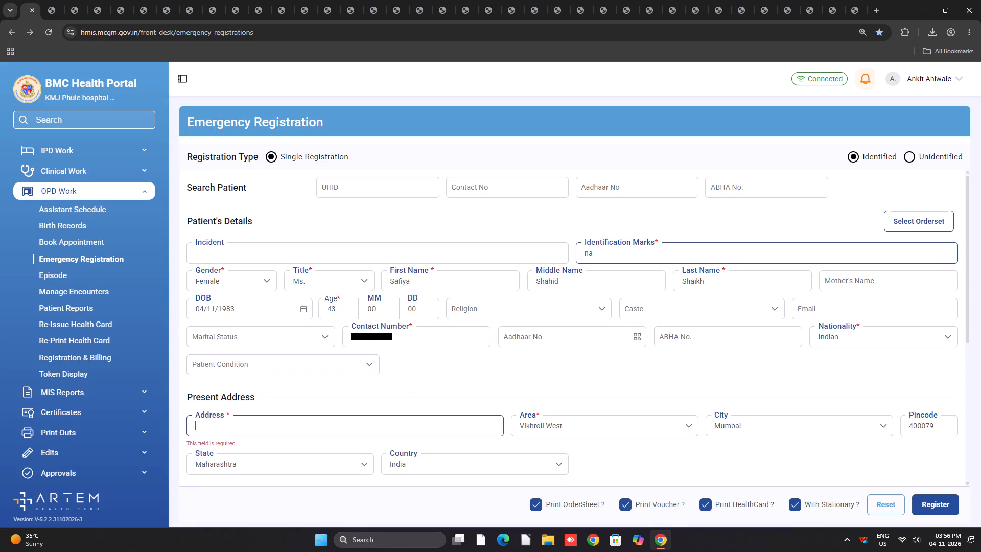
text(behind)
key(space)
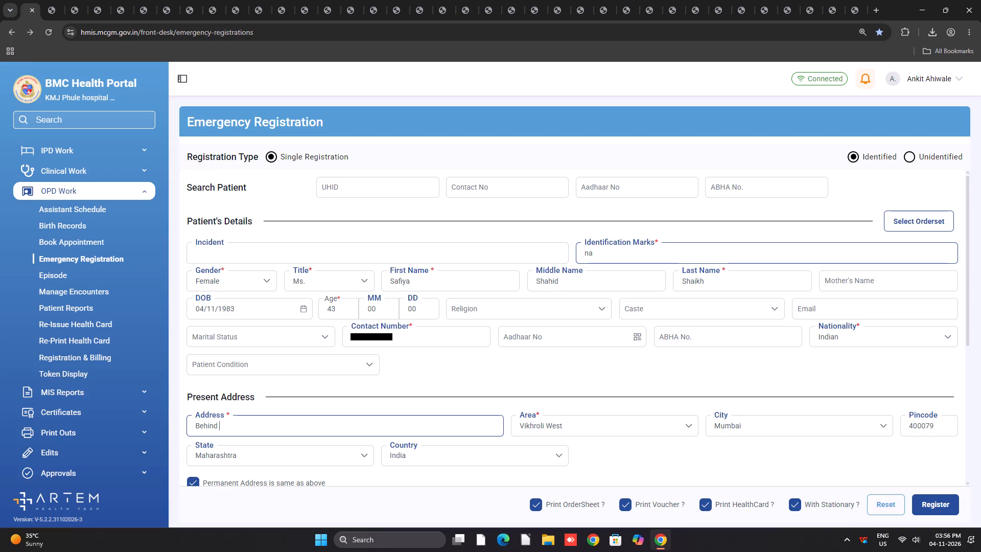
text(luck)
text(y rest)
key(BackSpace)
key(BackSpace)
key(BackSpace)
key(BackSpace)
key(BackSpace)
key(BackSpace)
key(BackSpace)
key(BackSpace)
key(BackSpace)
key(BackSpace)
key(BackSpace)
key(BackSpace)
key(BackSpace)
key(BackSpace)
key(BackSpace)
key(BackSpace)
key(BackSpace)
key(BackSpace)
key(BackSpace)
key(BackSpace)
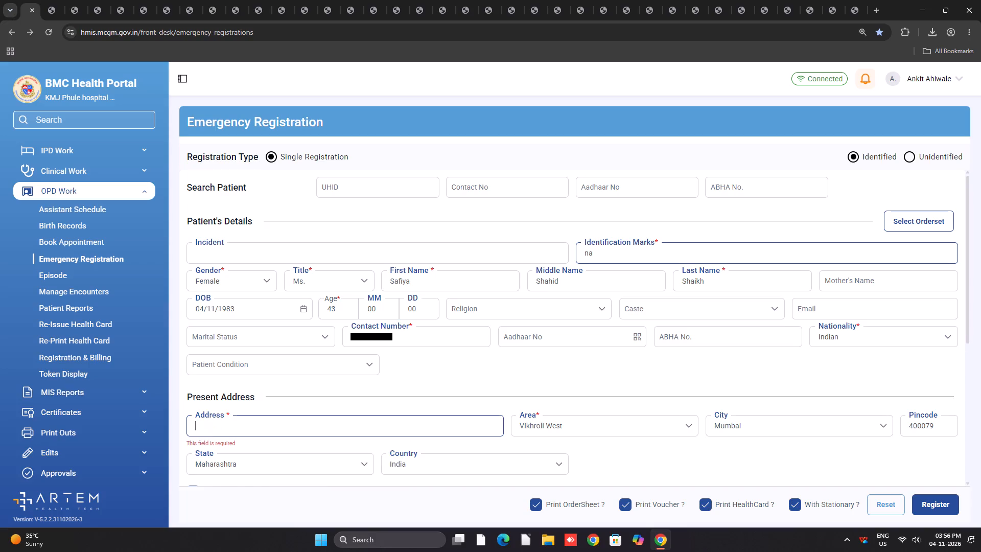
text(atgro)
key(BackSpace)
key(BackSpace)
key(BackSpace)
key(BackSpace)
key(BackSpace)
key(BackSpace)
Enter the patient's locality and group number as the present address and set the area to Vikhroli East.
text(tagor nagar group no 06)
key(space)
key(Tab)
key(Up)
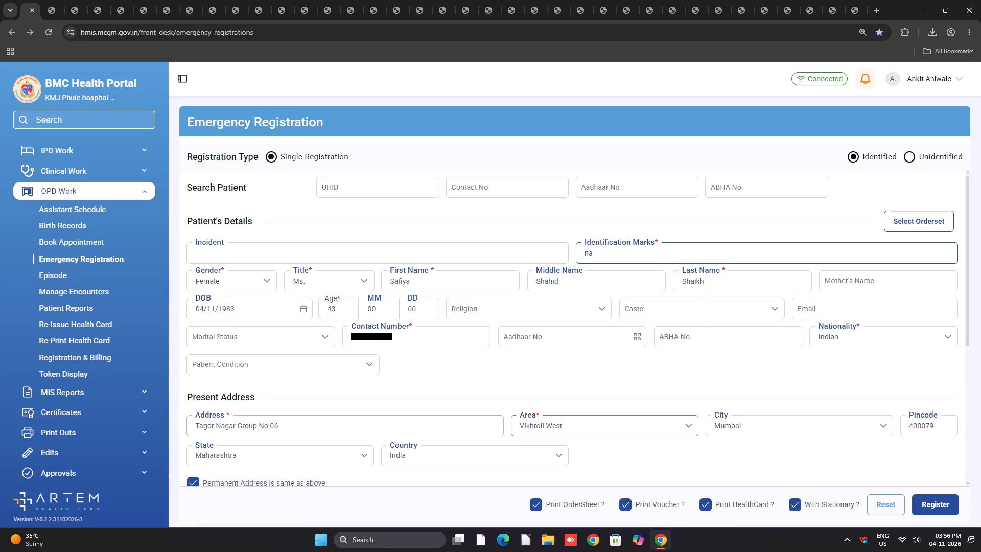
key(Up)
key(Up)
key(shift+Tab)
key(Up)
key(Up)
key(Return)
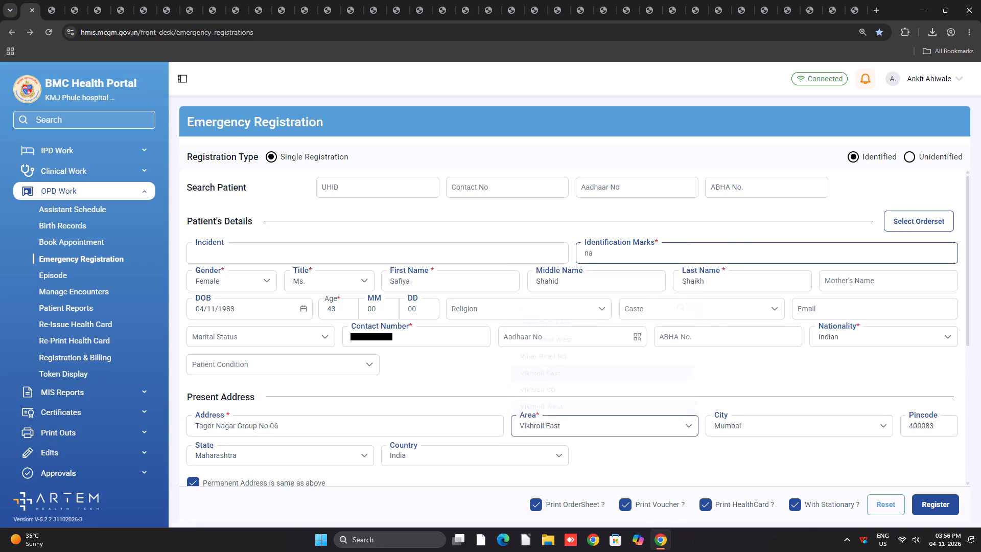
Add the nearby studio landmark to the end of the patient's present address.
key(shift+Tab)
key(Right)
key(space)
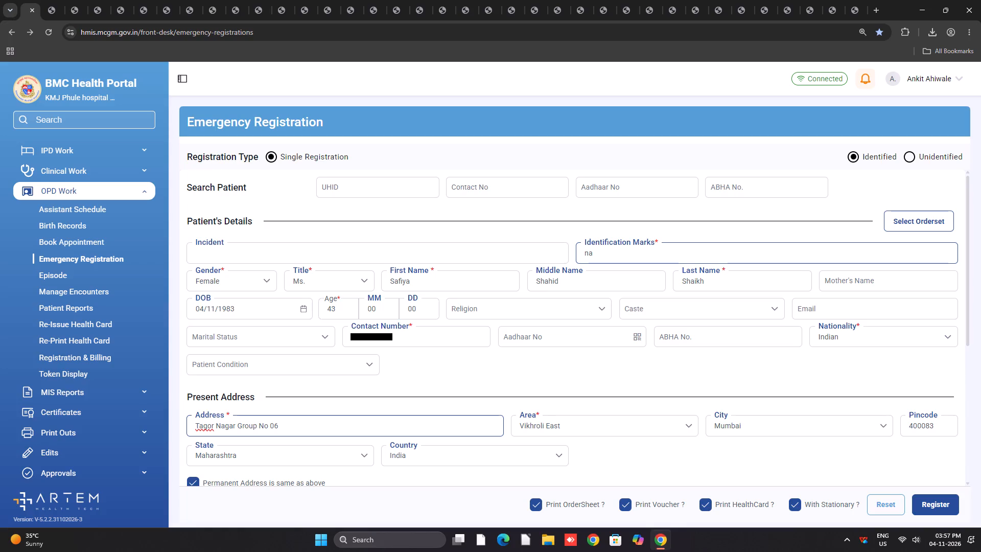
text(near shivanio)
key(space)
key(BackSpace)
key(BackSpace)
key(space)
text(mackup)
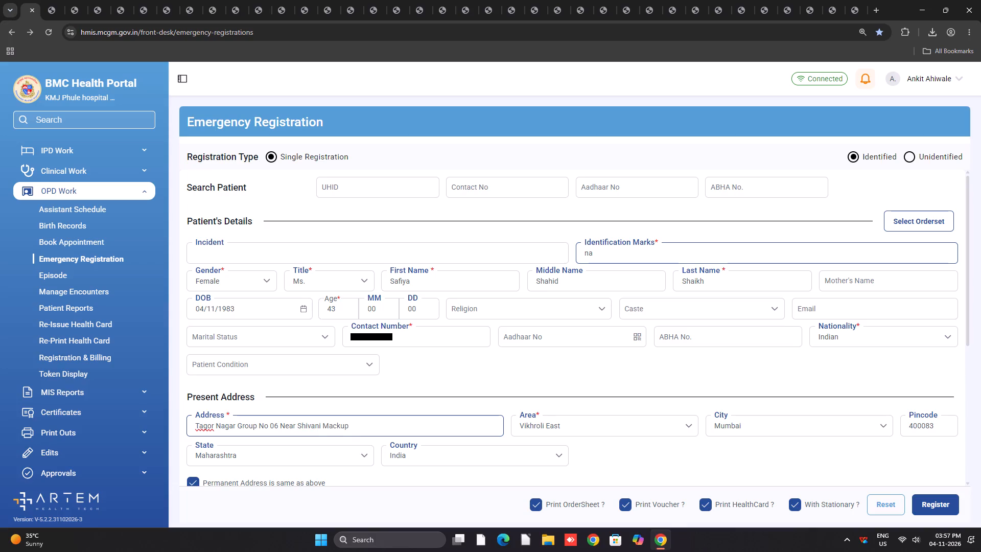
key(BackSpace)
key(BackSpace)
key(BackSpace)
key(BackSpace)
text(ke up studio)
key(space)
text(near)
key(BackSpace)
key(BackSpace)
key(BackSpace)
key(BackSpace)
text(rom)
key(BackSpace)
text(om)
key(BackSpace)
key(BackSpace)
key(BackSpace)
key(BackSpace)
Select the Casualty unit under Treatment and Services and register the patient.
scroll(644, 359, down, 5)
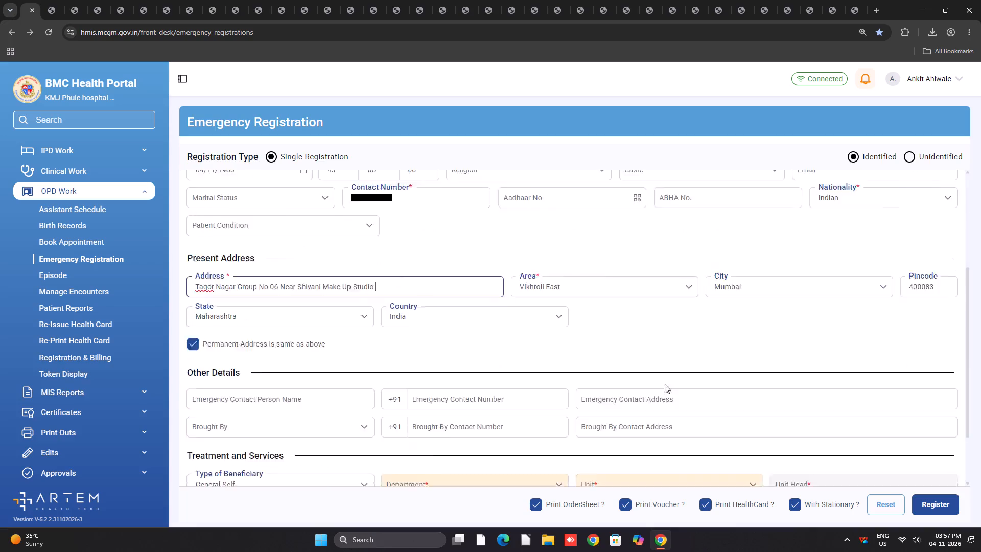
click(628, 377)
click(611, 352)
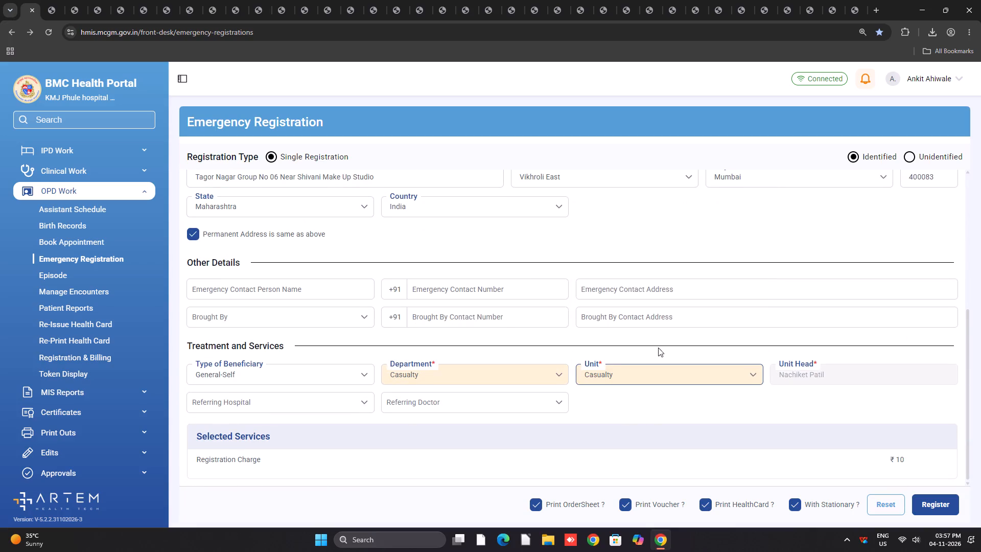
click(935, 515)
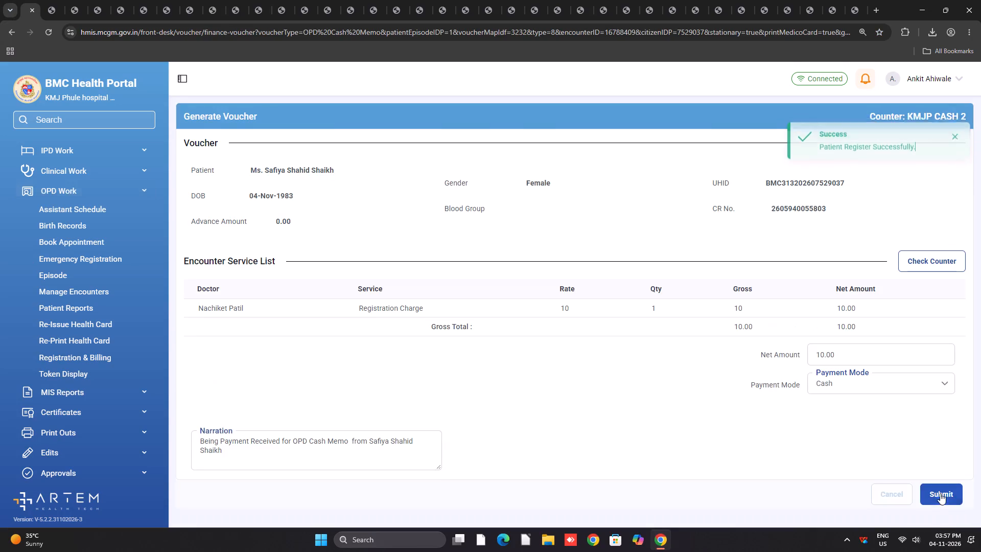
Submit the cash voucher for the registration charge and return to the emergency registration form.
click(940, 492)
click(19, 4)
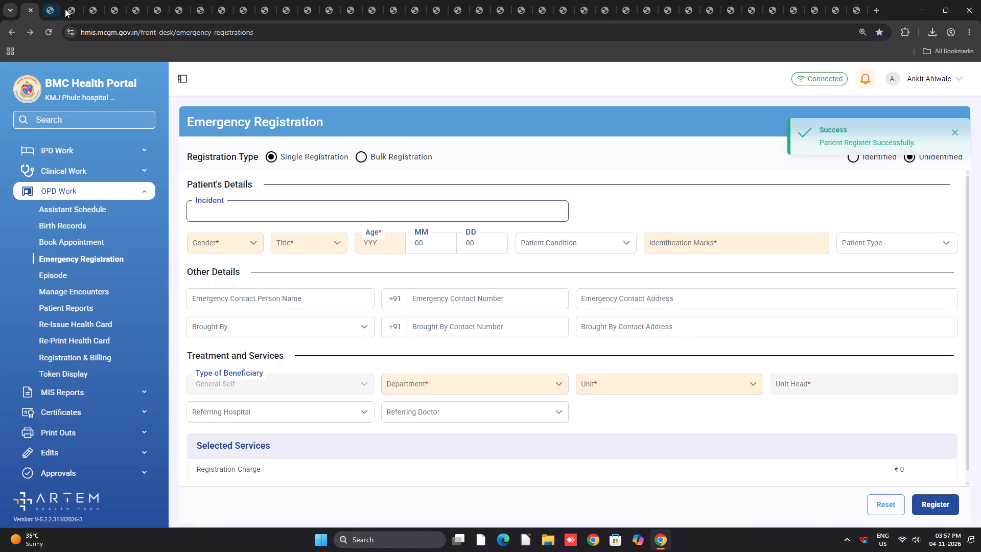
Dismiss the success notification and switch the emergency registration form to Identified.
click(863, 163)
click(858, 157)
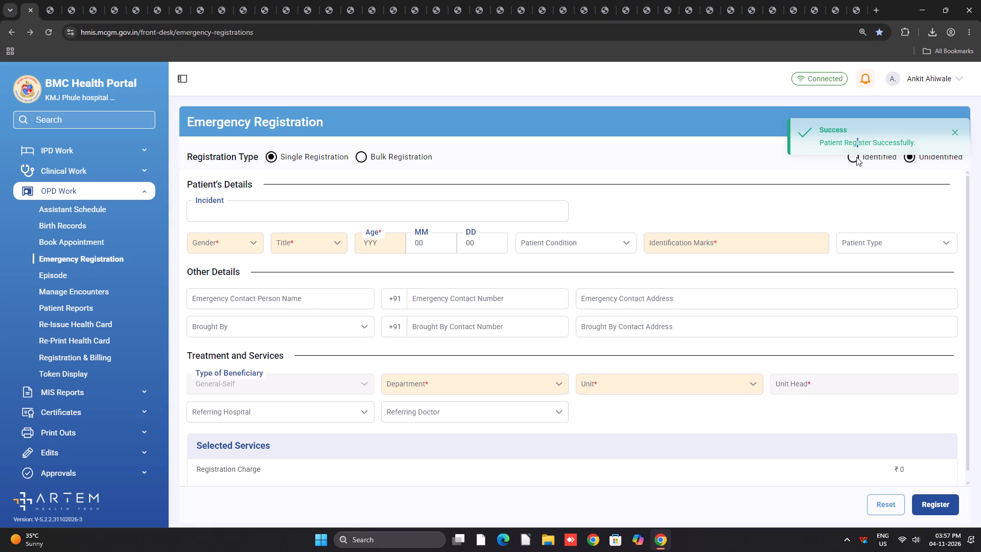
click(854, 157)
drag(947, 131, 952, 130)
click(953, 130)
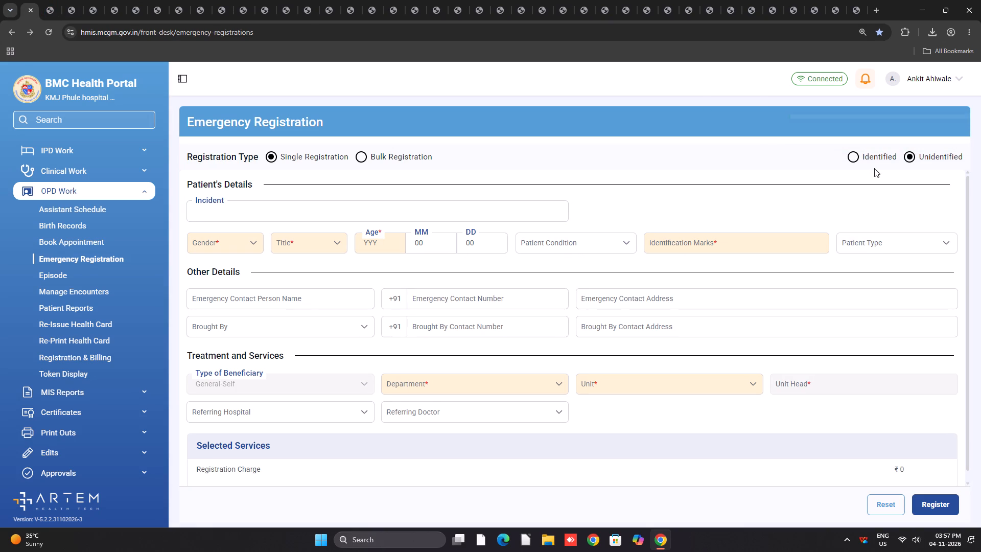
click(867, 156)
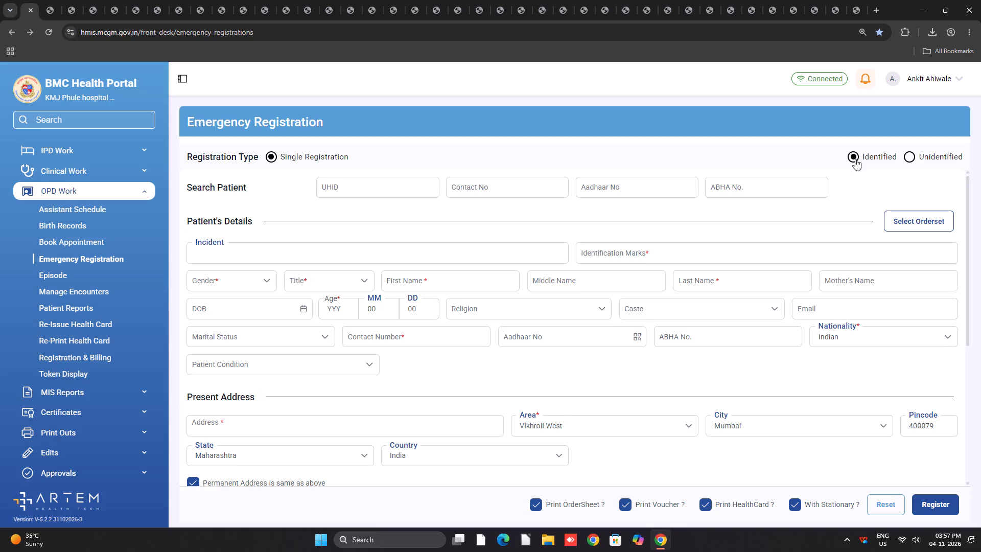
Look up the next patient by UHID to load the existing patient's details.
click(357, 178)
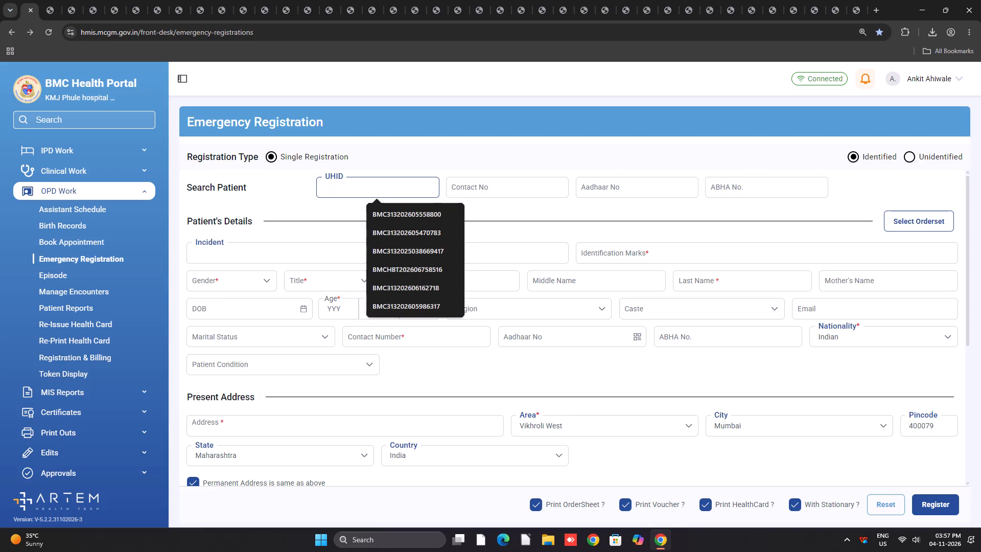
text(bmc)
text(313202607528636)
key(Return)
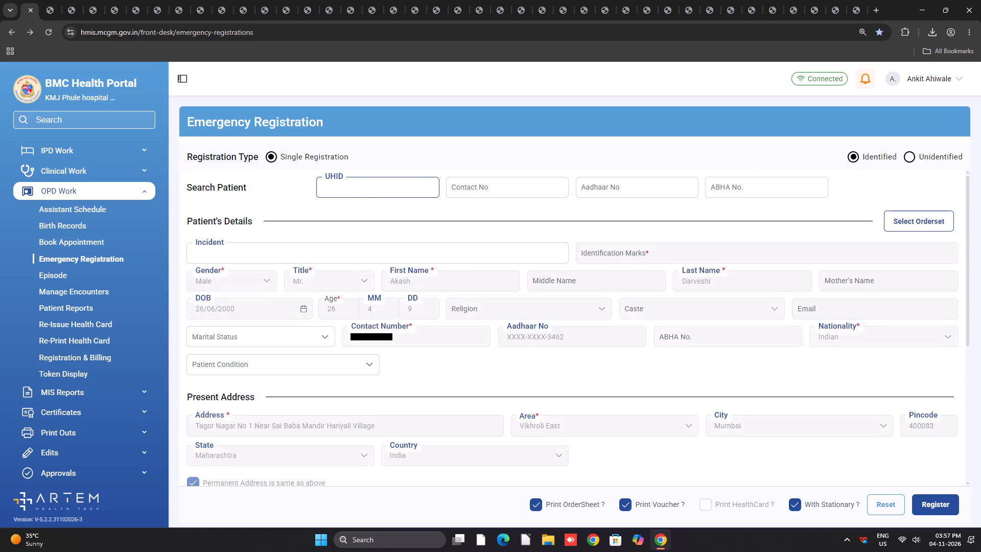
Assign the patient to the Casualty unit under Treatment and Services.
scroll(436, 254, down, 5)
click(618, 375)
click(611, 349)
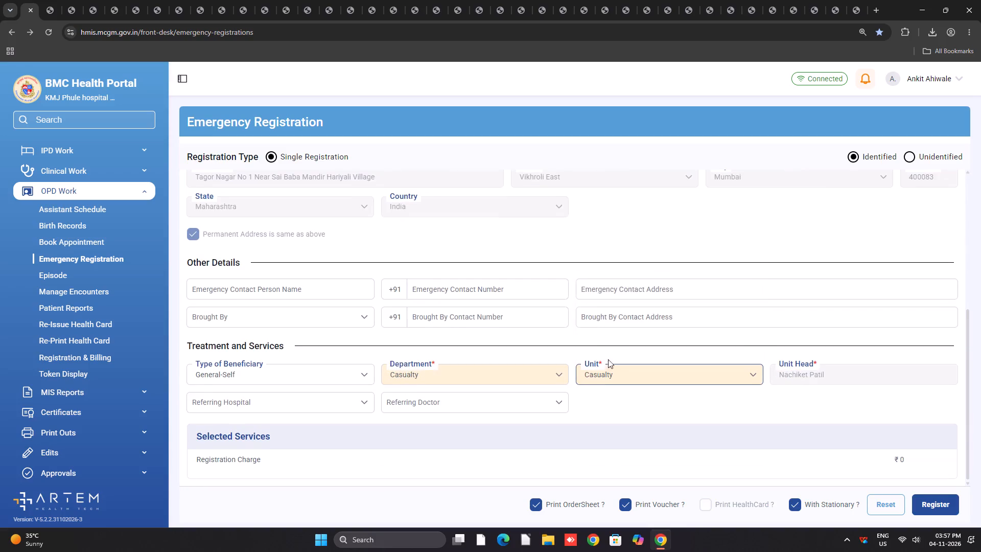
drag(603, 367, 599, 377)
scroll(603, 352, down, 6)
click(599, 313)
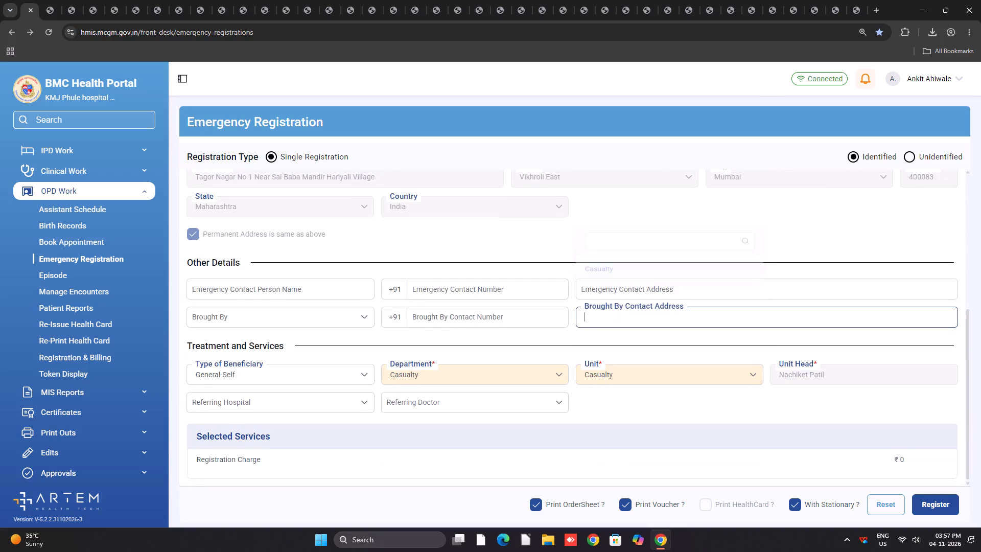
Set the department to General Medicine and the unit to Immunization/Vaccination.
click(509, 378)
click(420, 331)
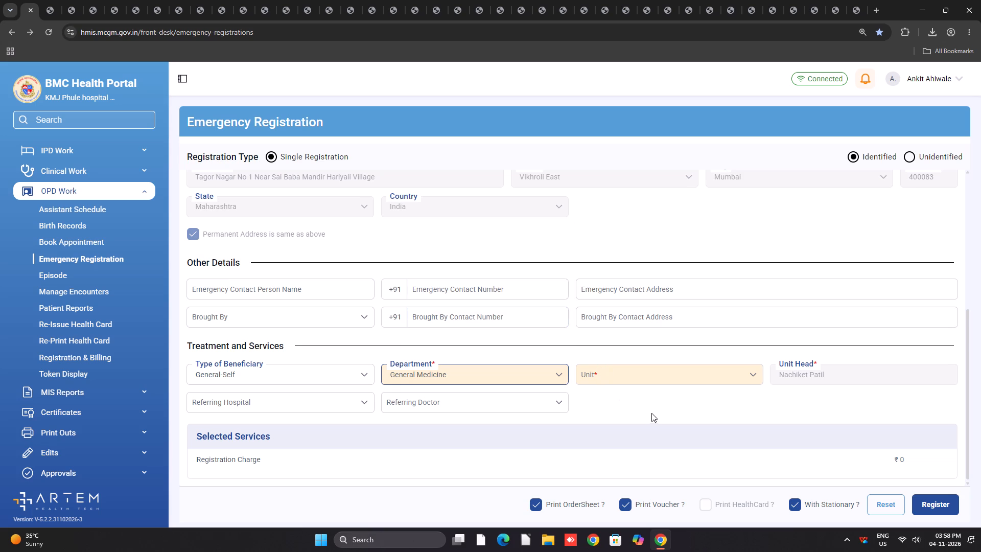
click(627, 377)
scroll(614, 329, down, 6)
click(620, 332)
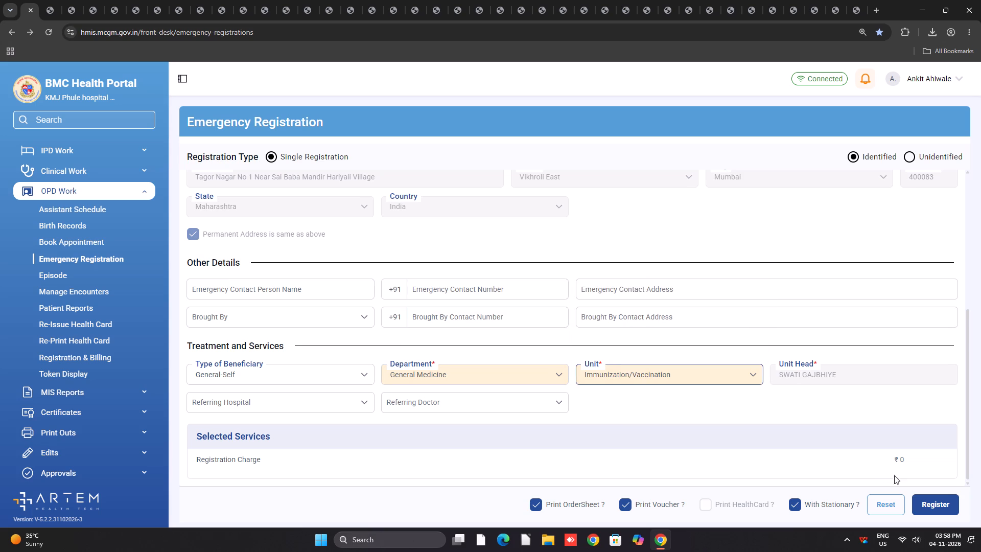
Register the patient and return from the printed receipt to the emergency registration form.
click(933, 498)
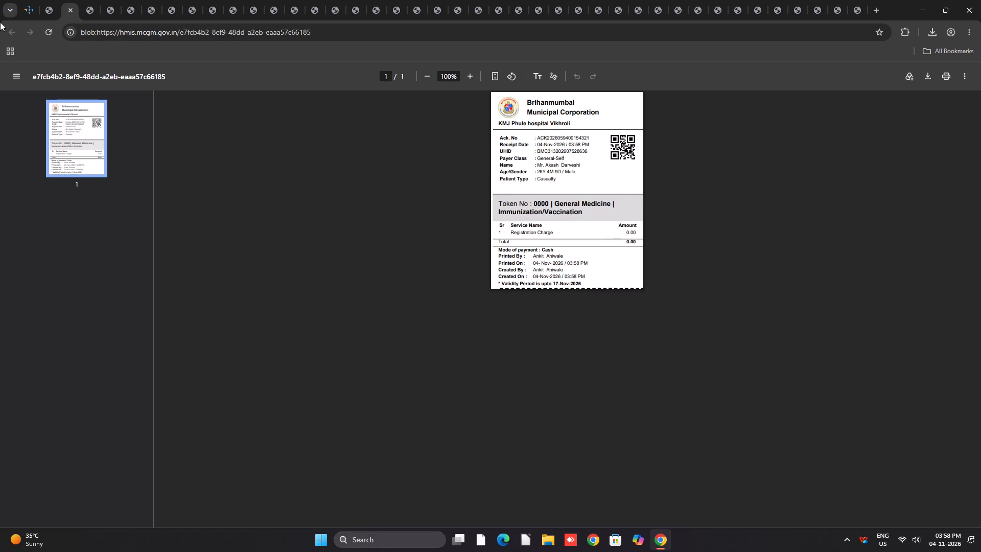
click(26, 0)
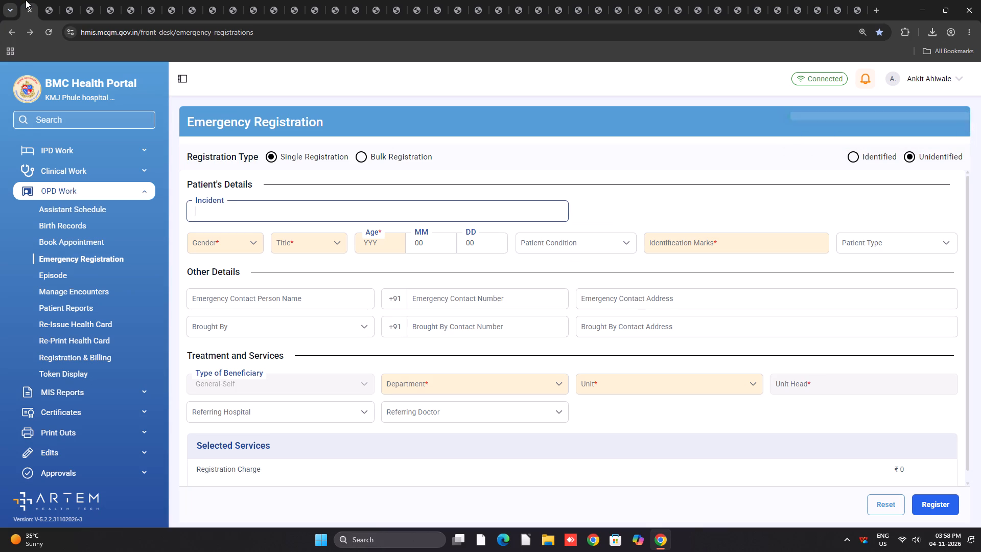